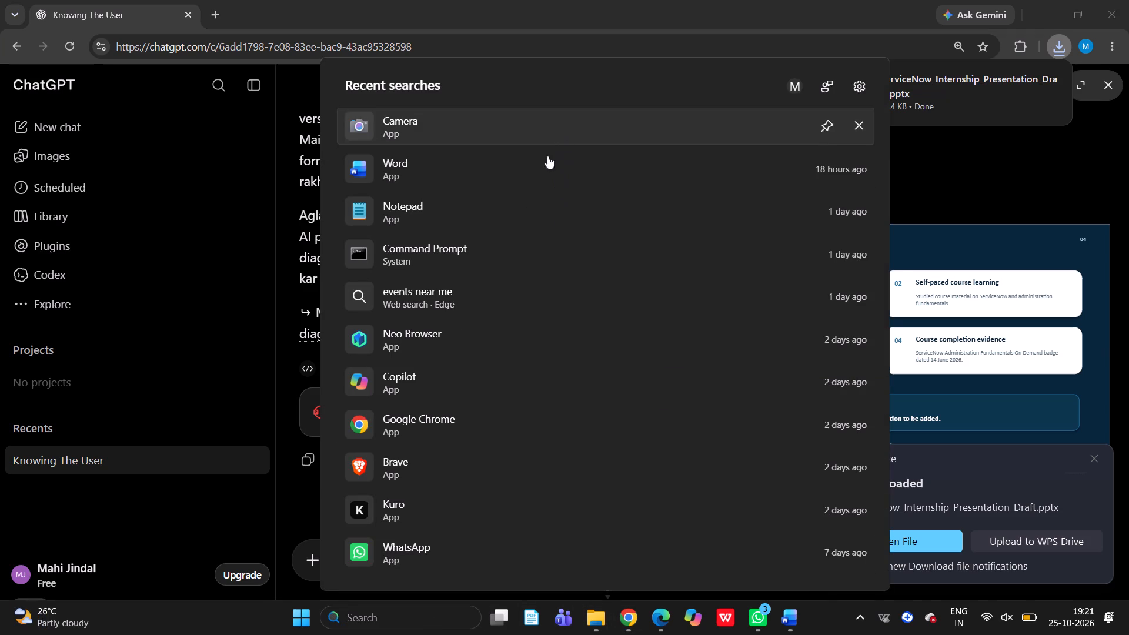
text(po)
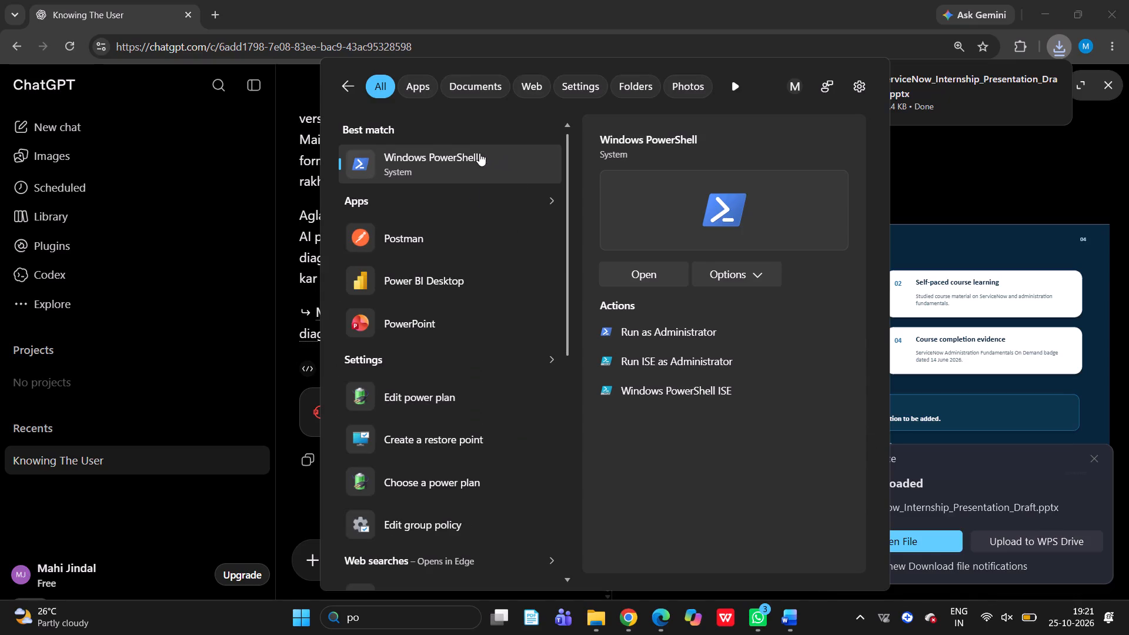
click(466, 338)
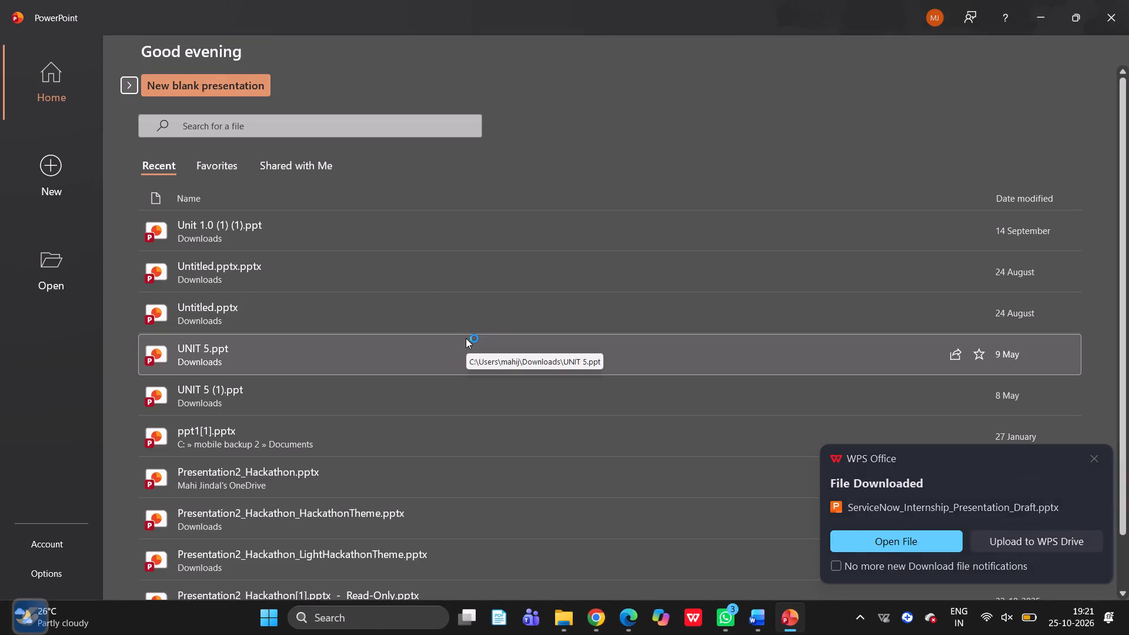
Start browsing the computer's files for a presentation to open in PowerPoint.
click(51, 275)
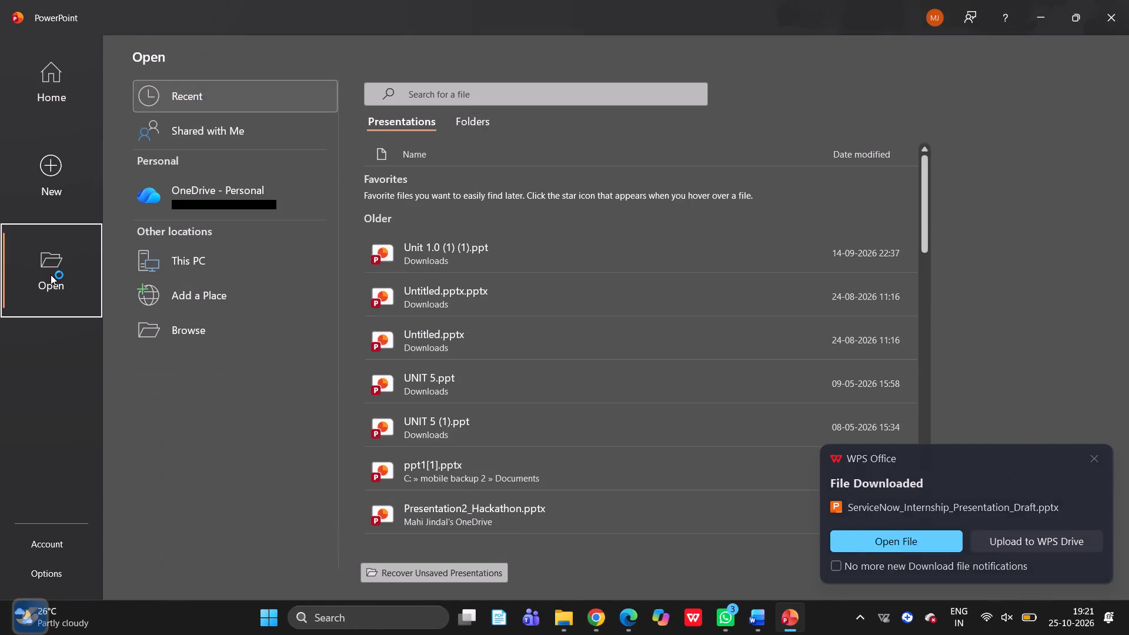
click(219, 346)
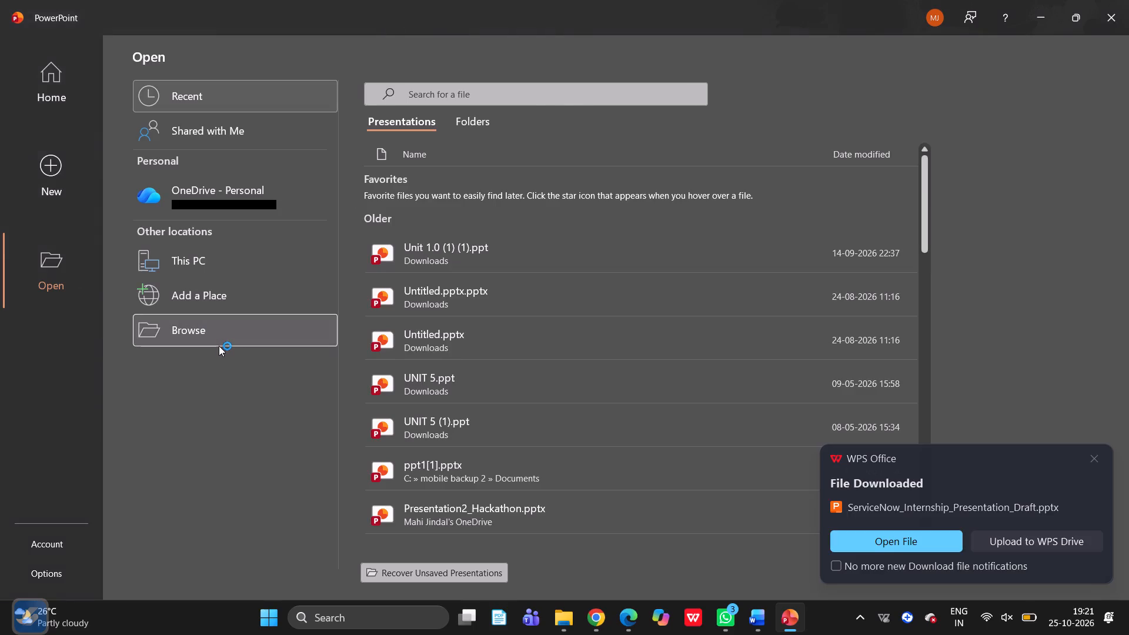
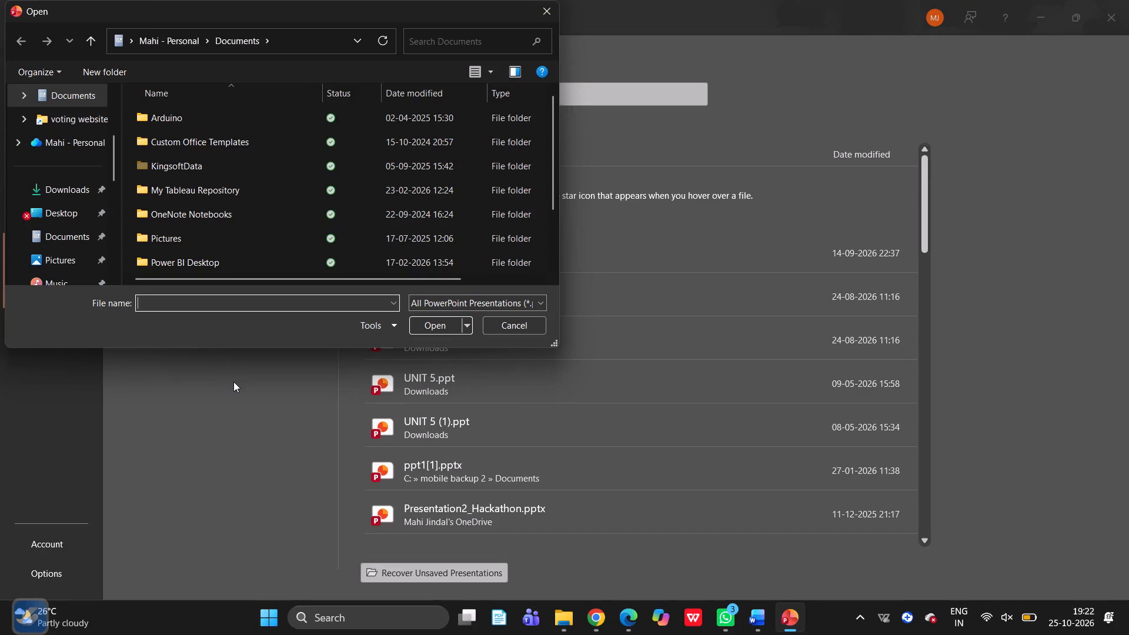
Open the presentation ServiceNow_Internship_Presentation_Draft.pptx from the Downloads folder.
click(51, 195)
click(212, 138)
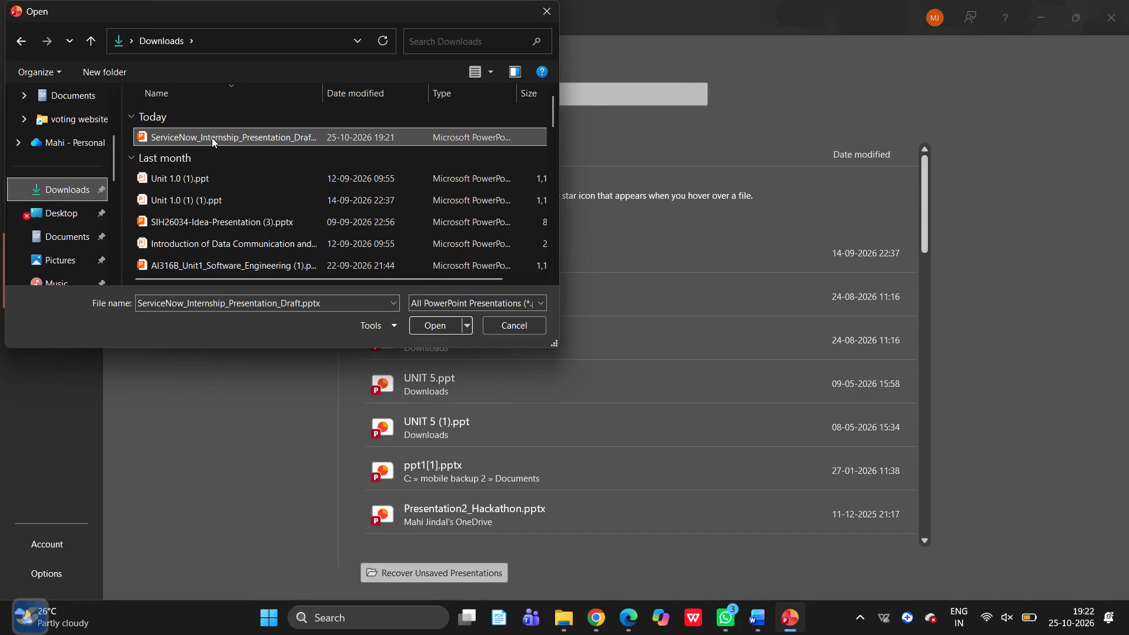
click(433, 319)
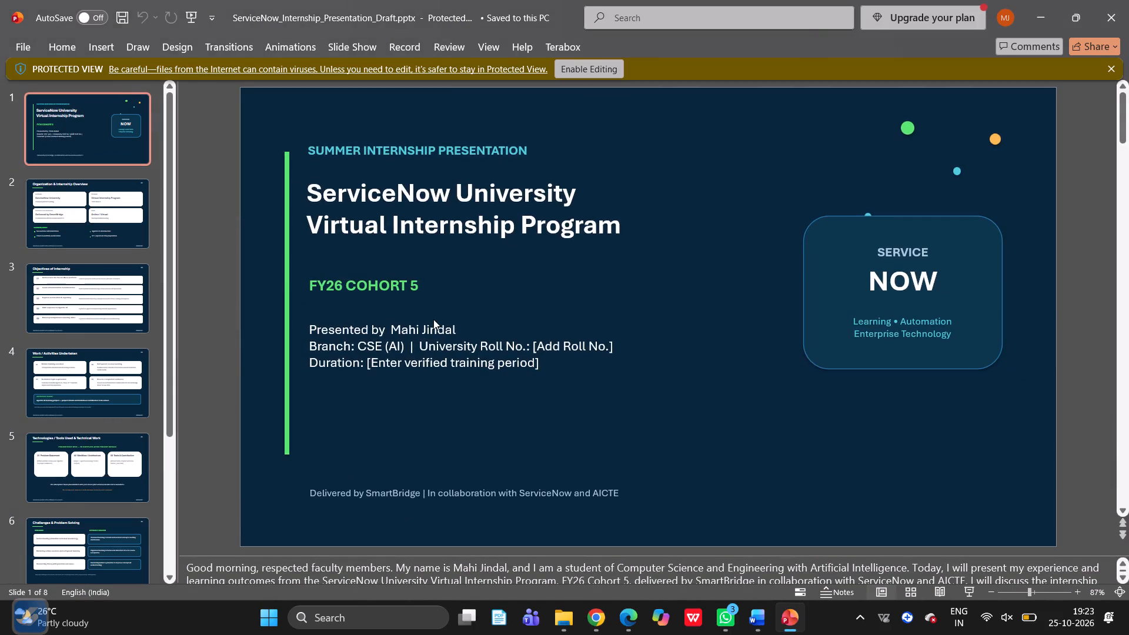
Enable editing for the protected internship presentation.
click(606, 64)
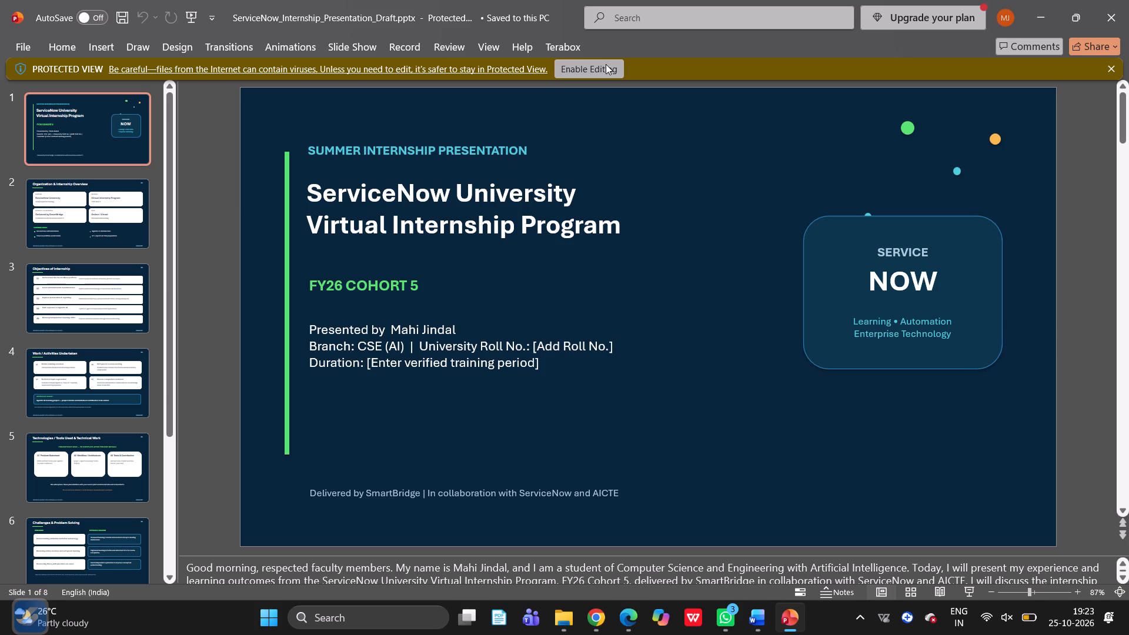
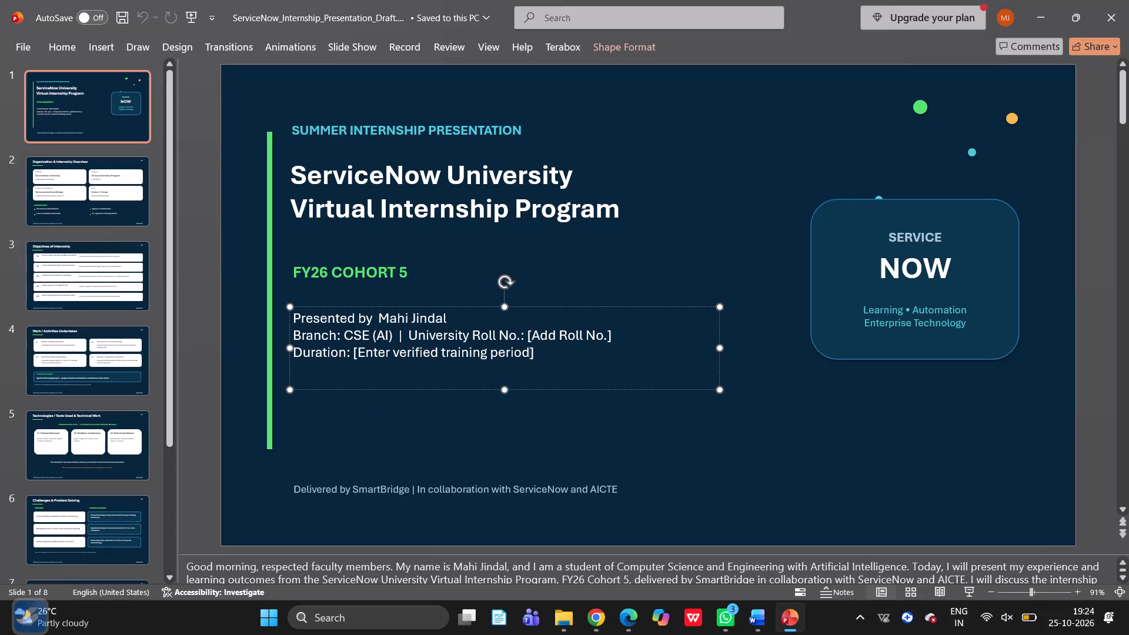
Remove the surname from the "Presented by" line on the title slide, keeping only the first name.
click(453, 325)
key(BackSpace)
key(BackSpace)
key(BackSpace)
key(BackSpace)
key(BackSpace)
key(BackSpace)
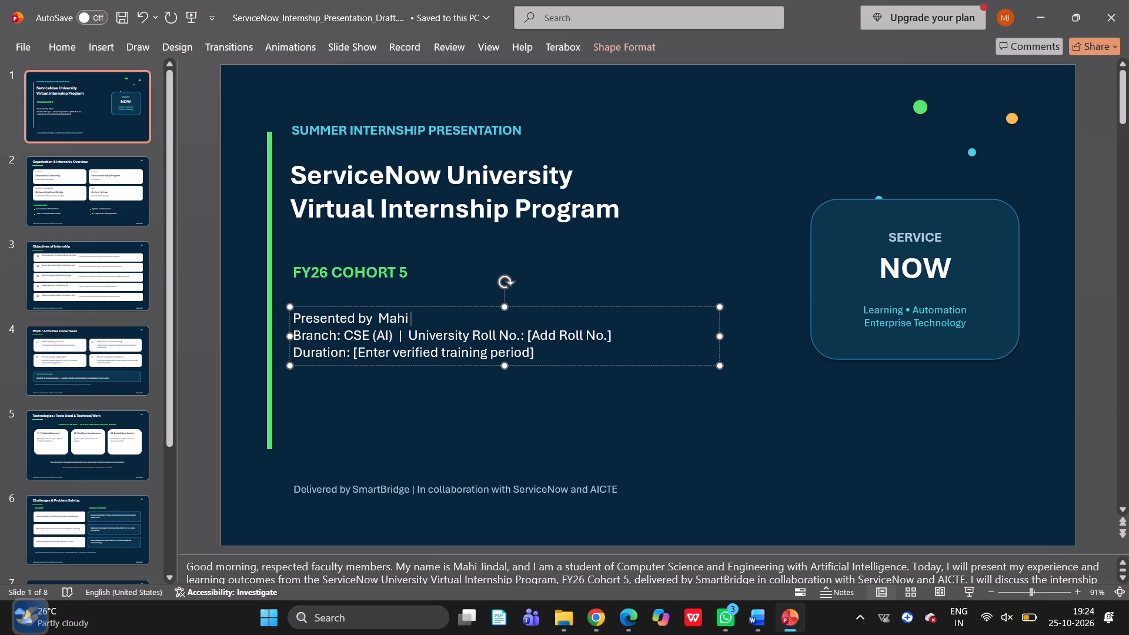
Set the font size of the word SERVICE in the title slide's rounded card to 32.
click(954, 256)
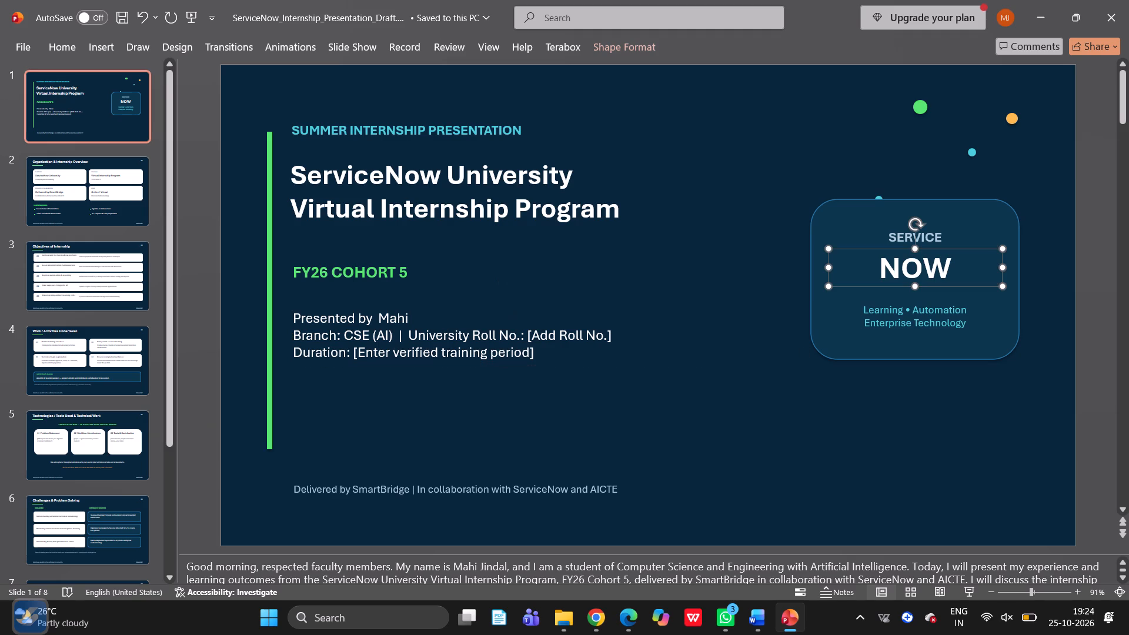
click(950, 240)
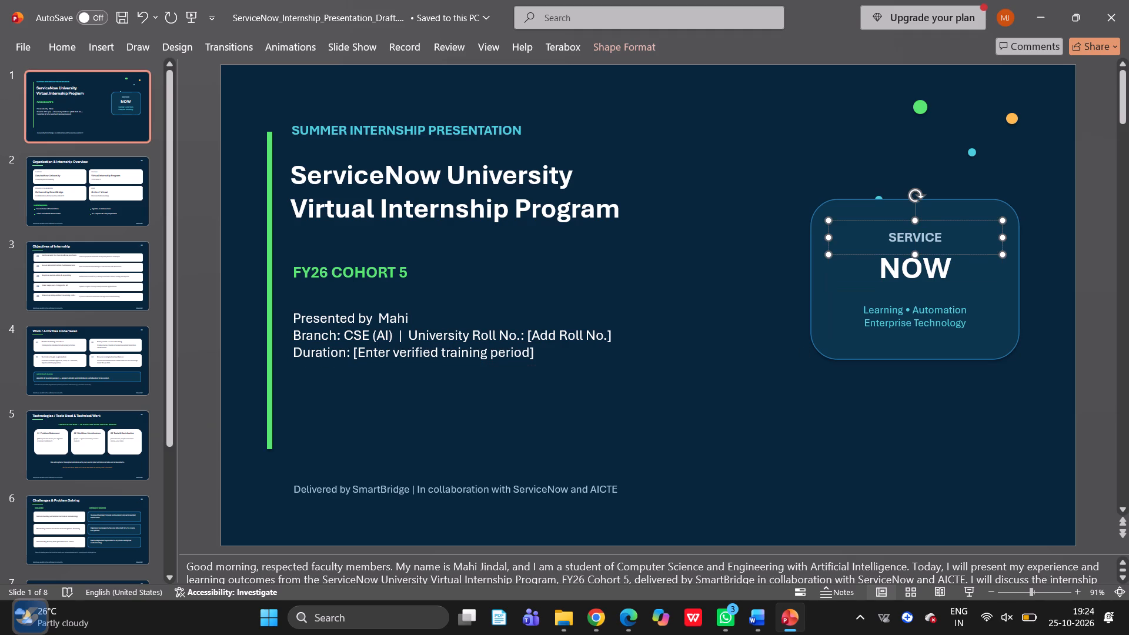
click(924, 236)
double_click(924, 236)
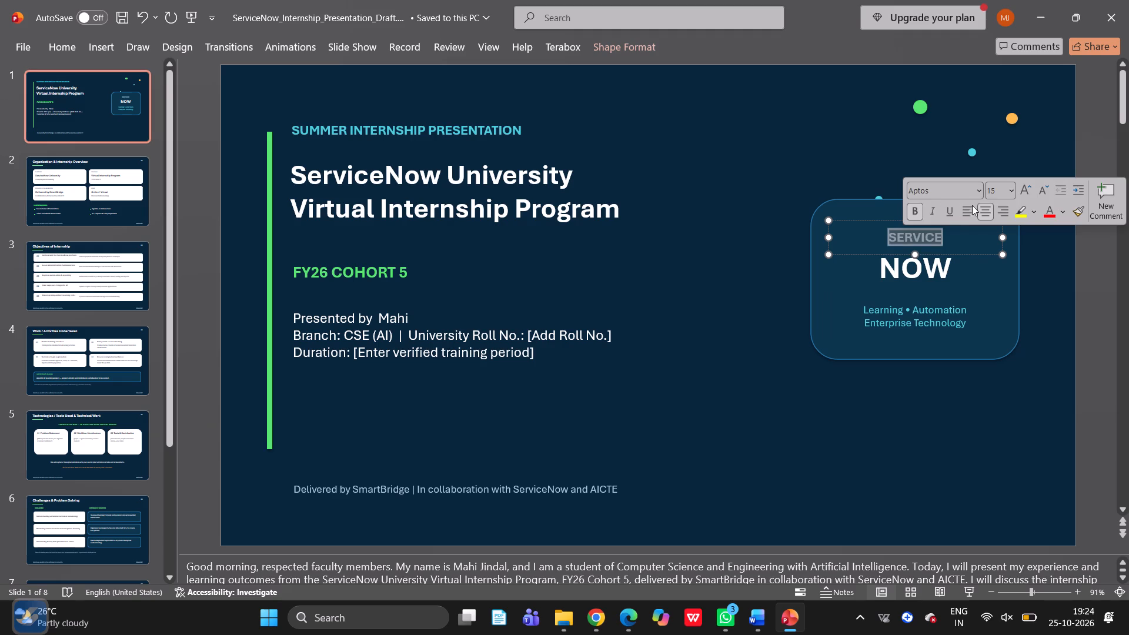
click(915, 278)
double_click(915, 278)
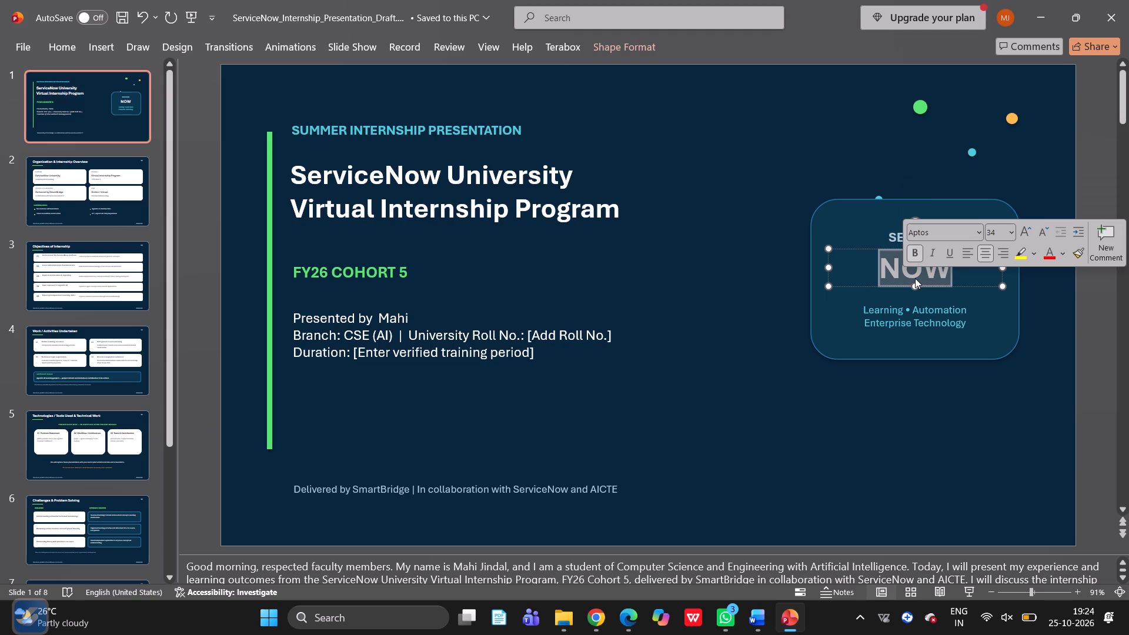
click(894, 240)
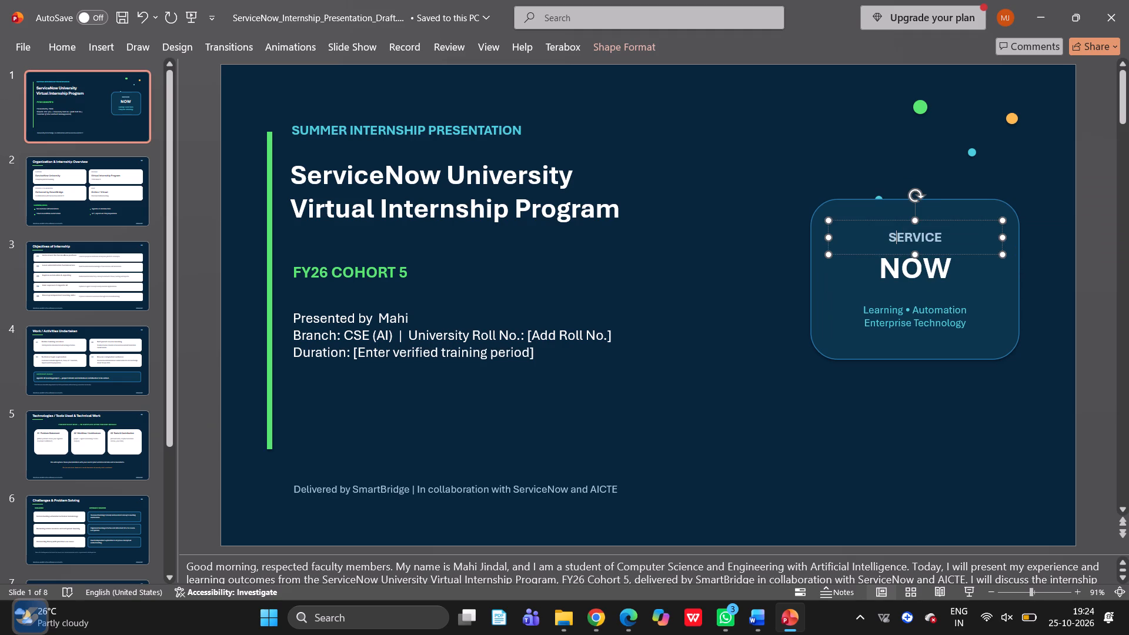
double_click(894, 240)
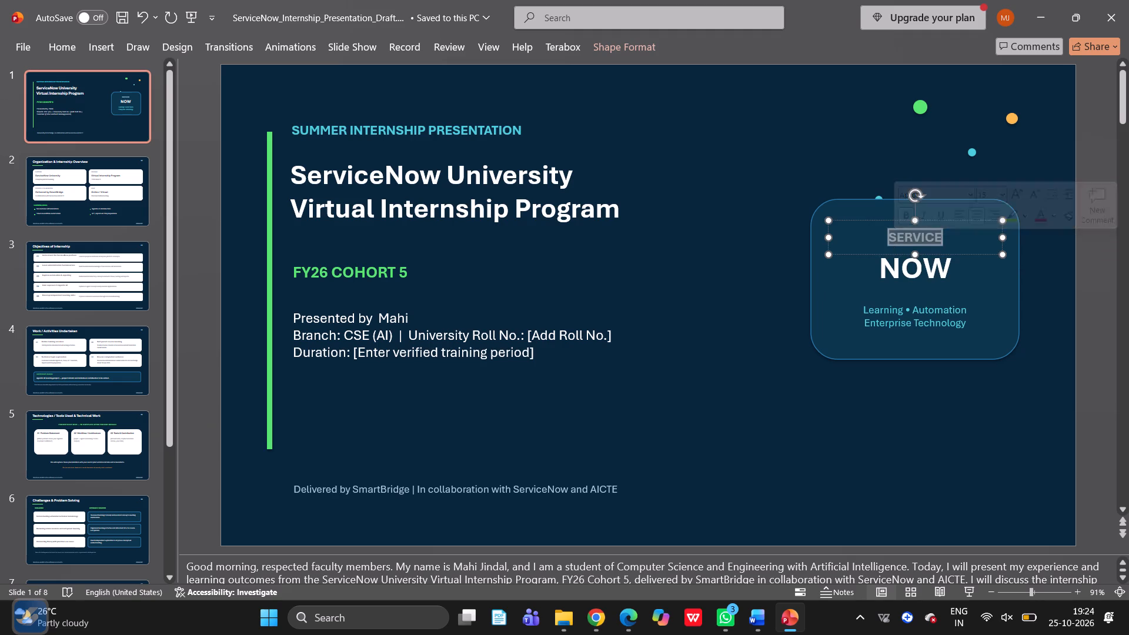
click(894, 282)
double_click(894, 282)
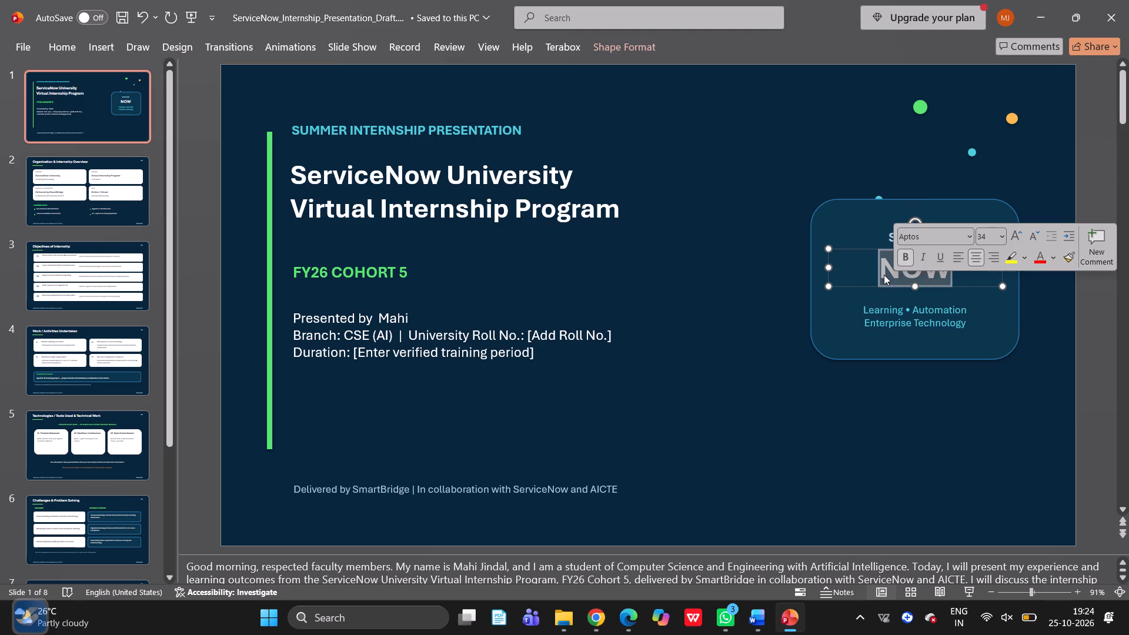
click(884, 275)
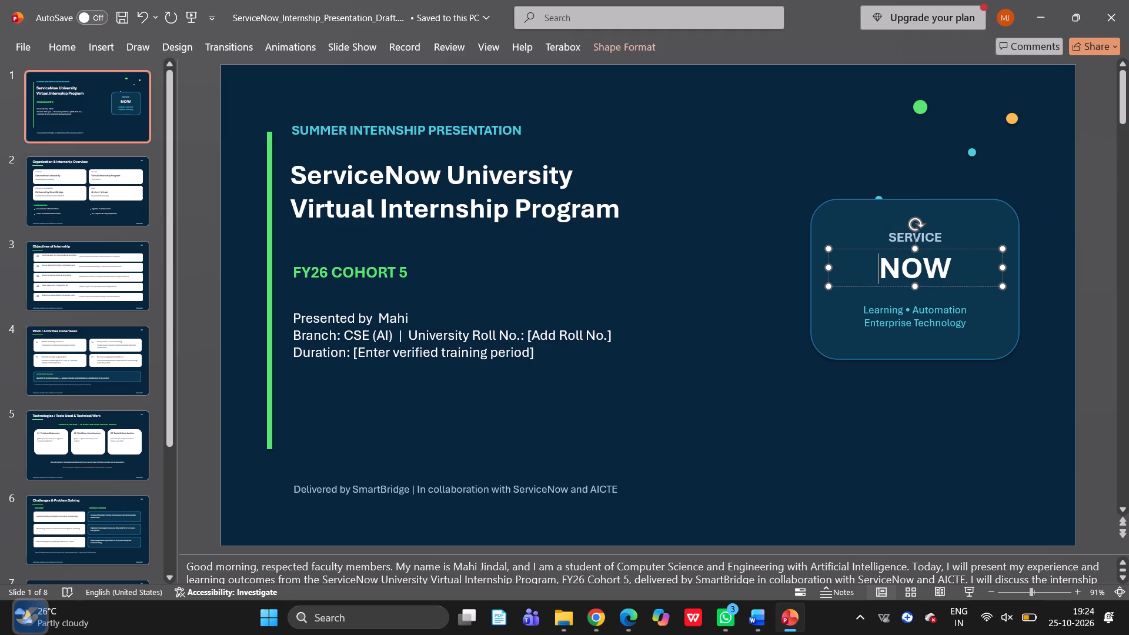
click(936, 239)
double_click(936, 239)
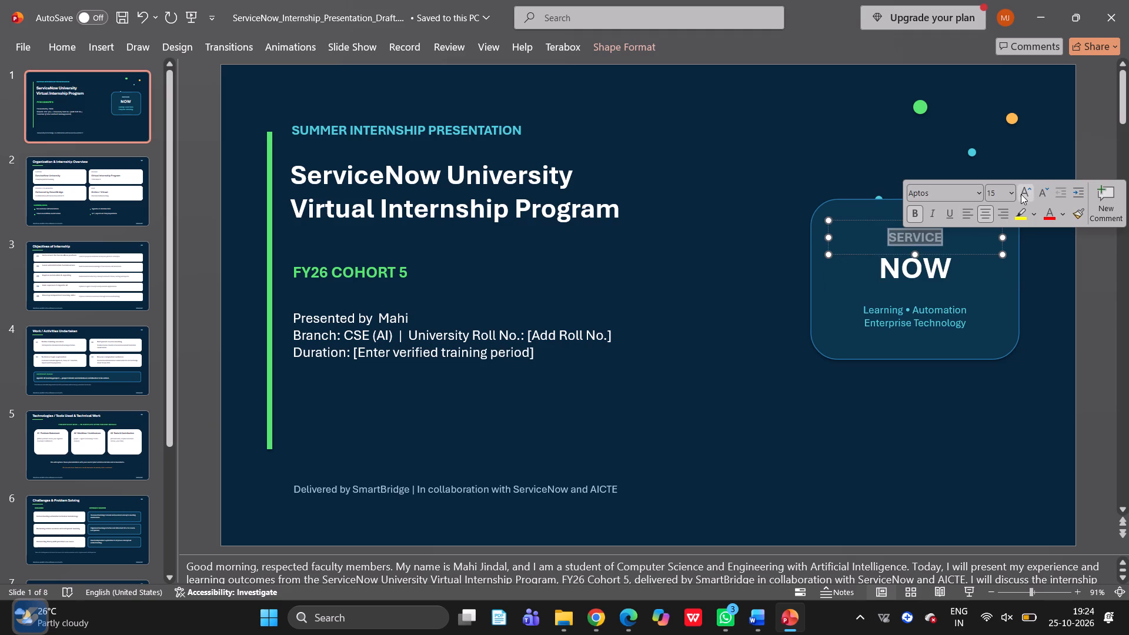
click(1011, 193)
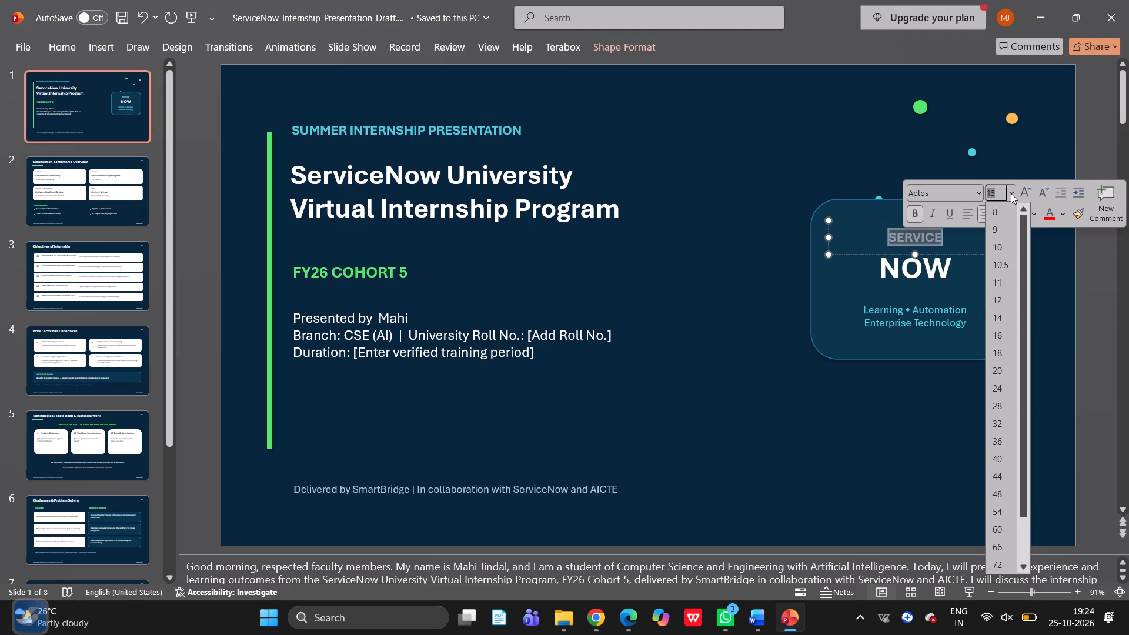
click(997, 421)
click(833, 422)
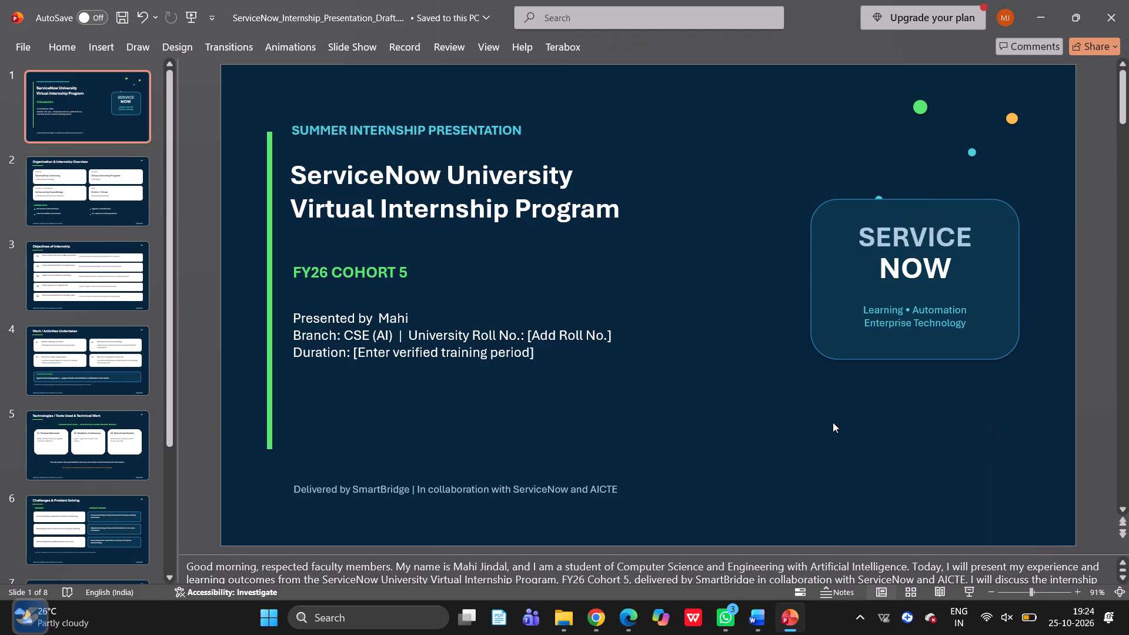
Set the font size of the word NOW in the title slide's rounded card to 32.
click(910, 278)
double_click(910, 278)
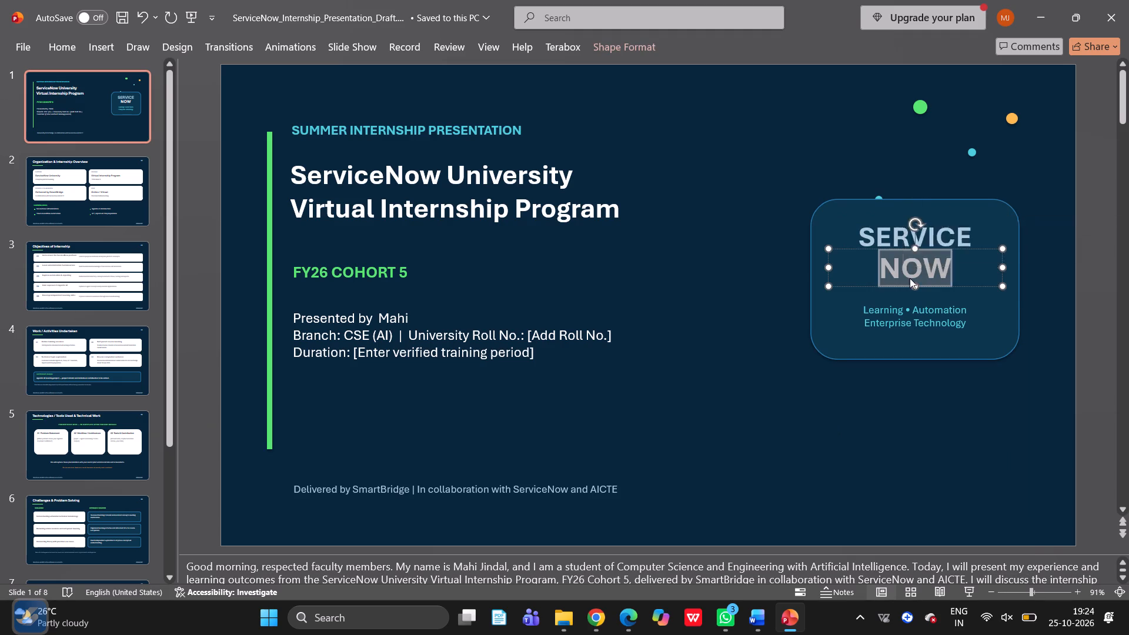
click(1015, 230)
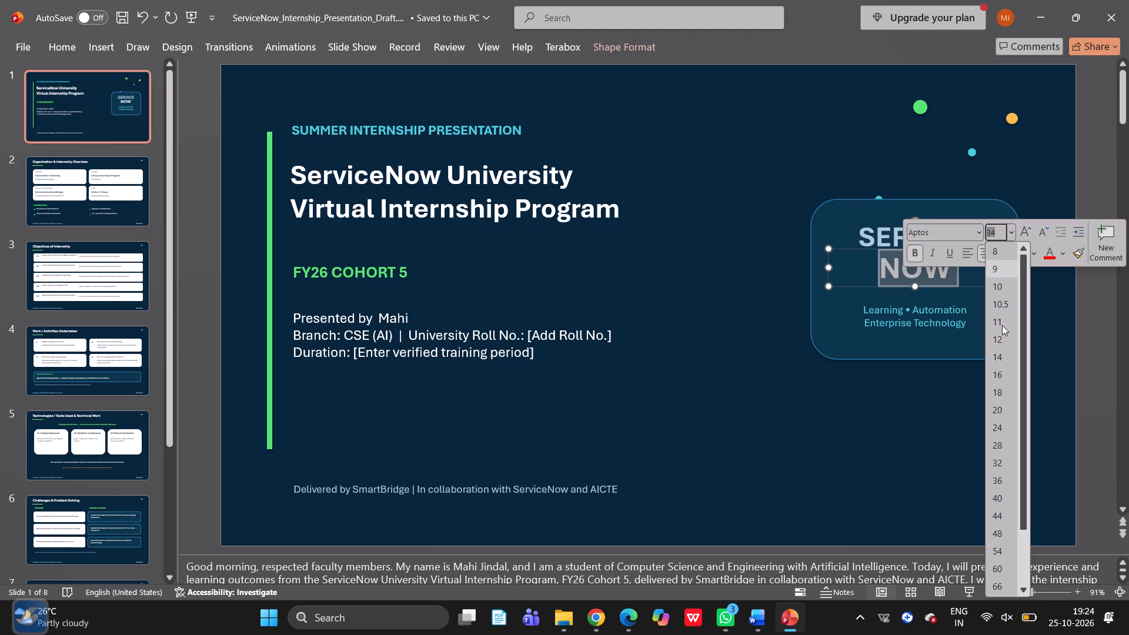
click(1007, 460)
click(857, 413)
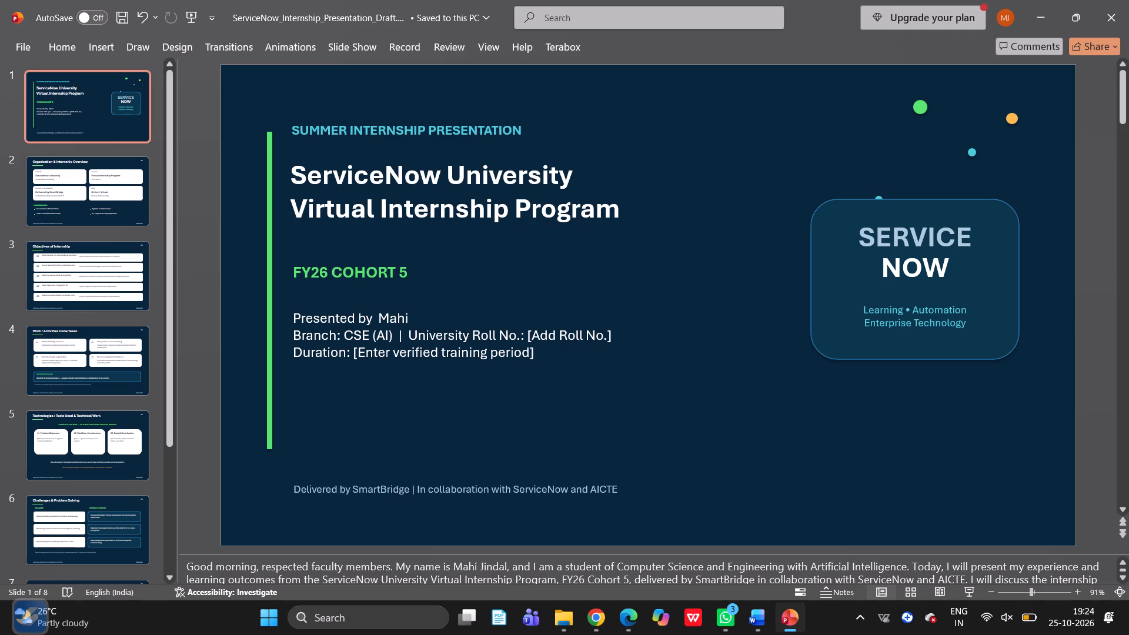
Replace the bracketed roll number placeholder on the title slide with the student's university roll number, without the square brackets.
click(607, 339)
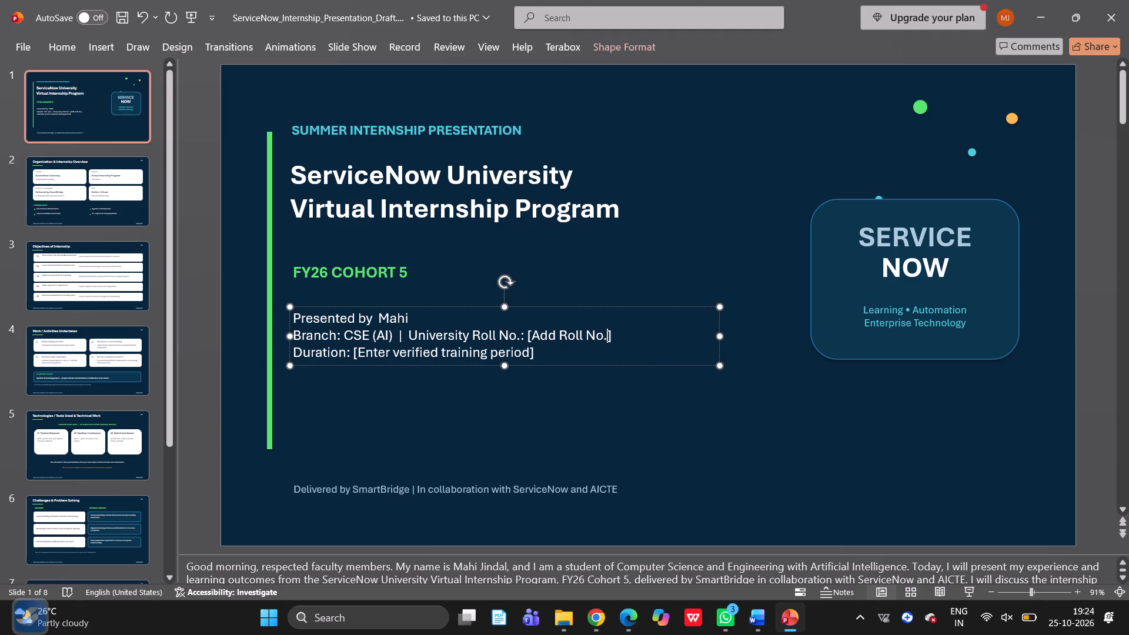
key(BackSpace)
key(BackSpace)
key(BackSpace)
key(BackSpace)
key(BackSpace)
key(BackSpace)
key(BackSpace)
key(BackSpace)
key(BackSpace)
key(BackSpace)
key(BackSpace)
key(BackSpace)
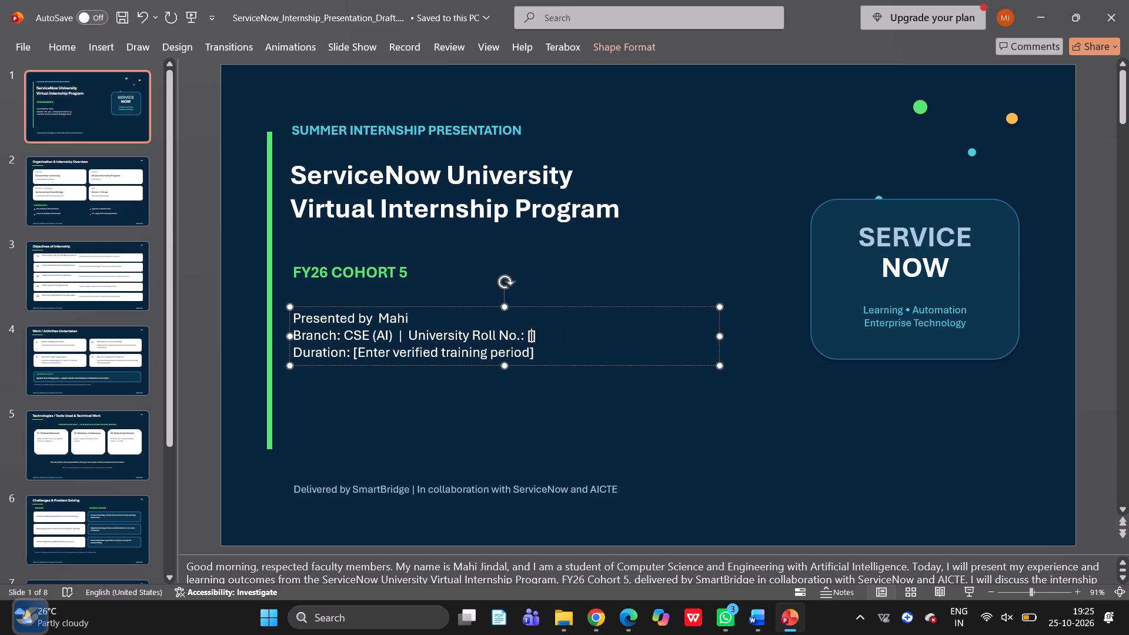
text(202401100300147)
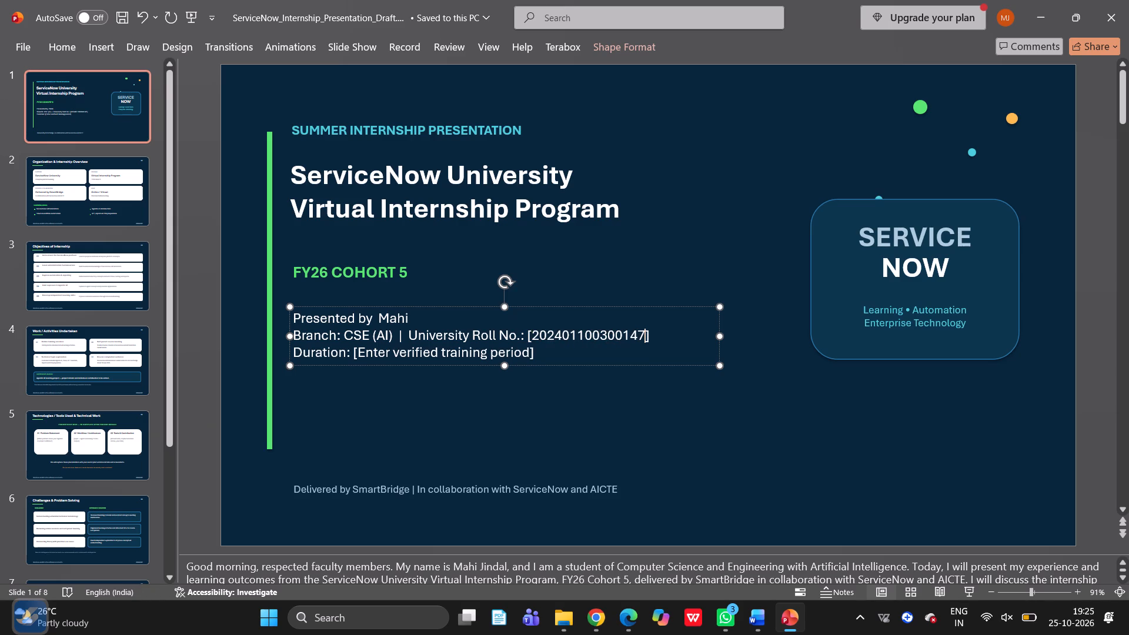
click(532, 335)
key(BackSpace)
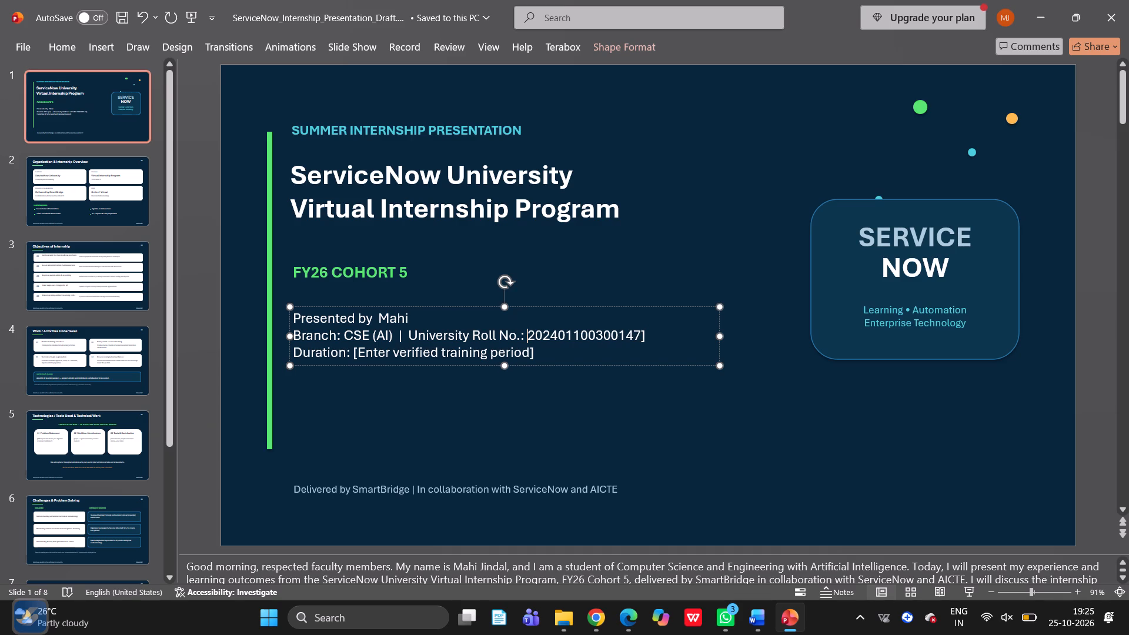
click(655, 337)
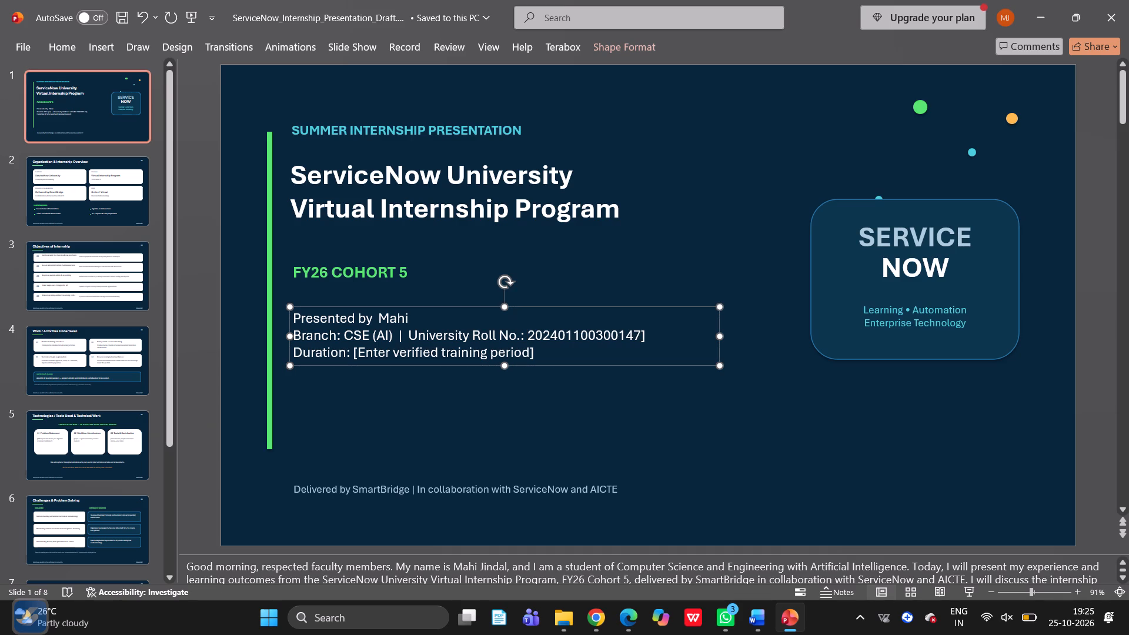
click(644, 336)
key(BackSpace)
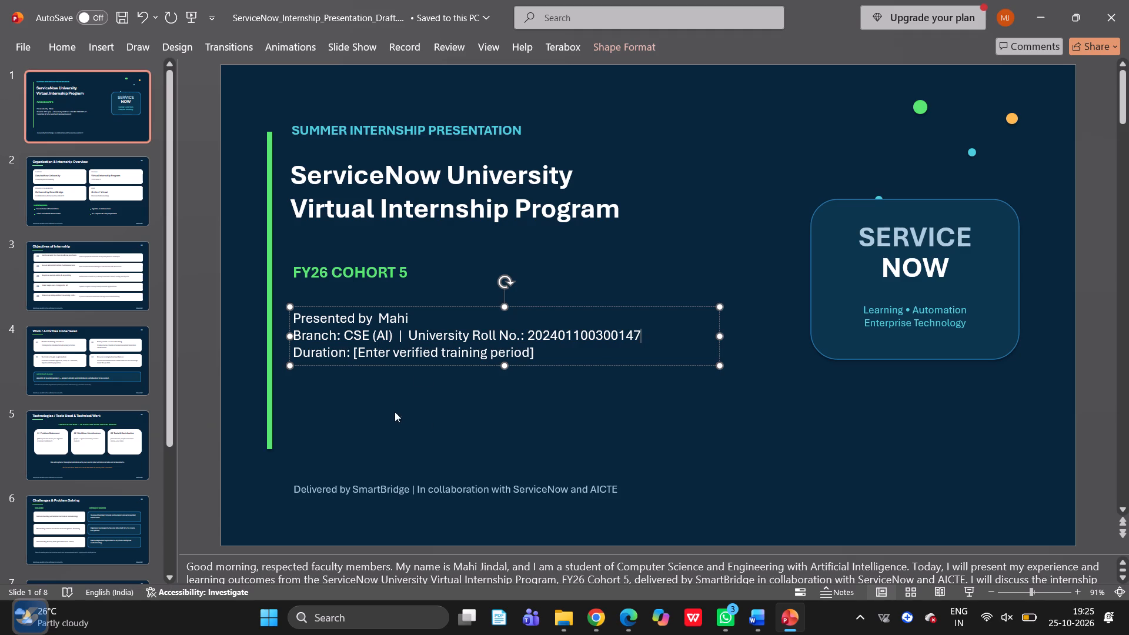
Replace the bracketed training period placeholder on the title slide's Duration line with the start date 10 June 2026.
click(523, 355)
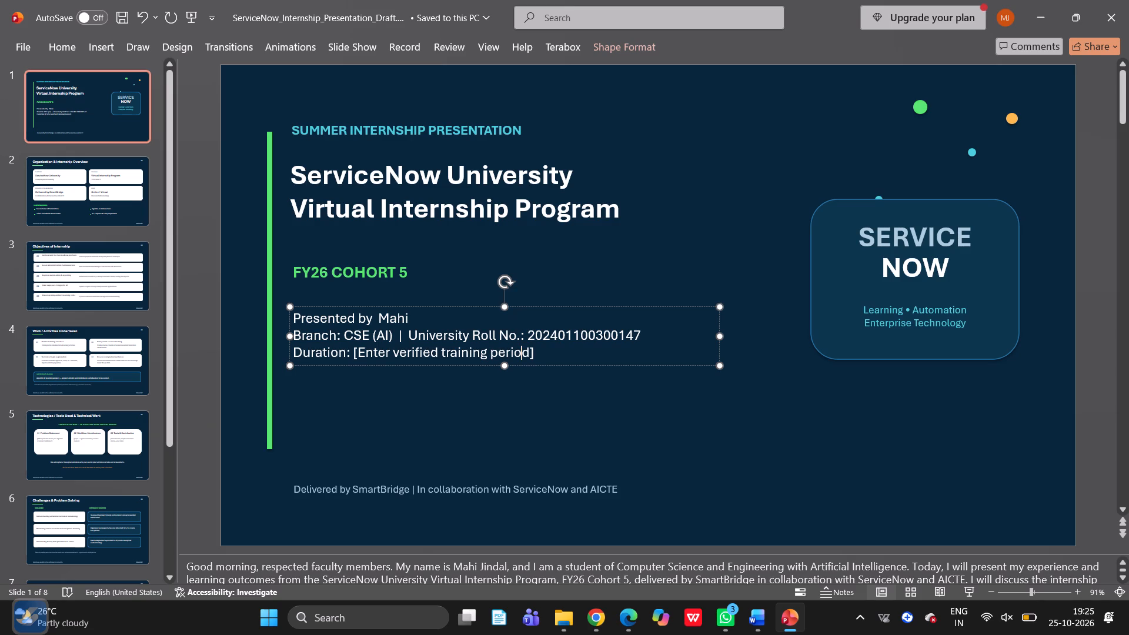
click(543, 352)
key(BackSpace)
key(BackSpace)
key(BackSpace)
key(BackSpace)
key(BackSpace)
key(BackSpace)
key(BackSpace)
key(BackSpace)
key(BackSpace)
key(BackSpace)
key(BackSpace)
key(BackSpace)
key(BackSpace)
key(BackSpace)
key(BackSpace)
key(BackSpace)
key(BackSpace)
key(BackSpace)
key(BackSpace)
key(BackSpace)
key(BackSpace)
key(BackSpace)
key(BackSpace)
key(BackSpace)
key(BackSpace)
key(BackSpace)
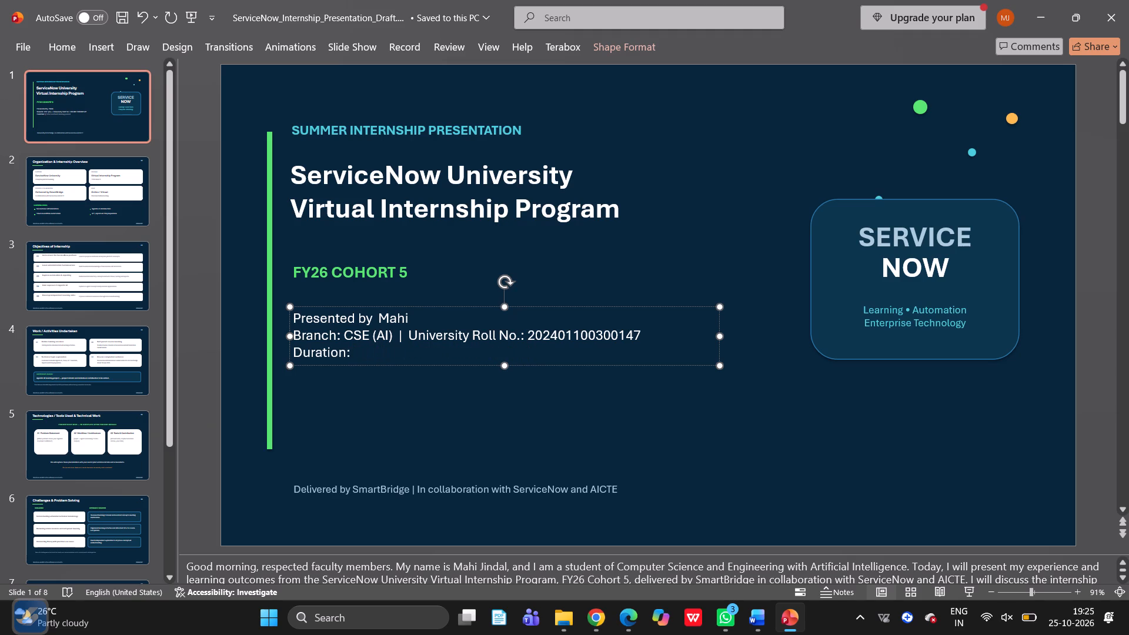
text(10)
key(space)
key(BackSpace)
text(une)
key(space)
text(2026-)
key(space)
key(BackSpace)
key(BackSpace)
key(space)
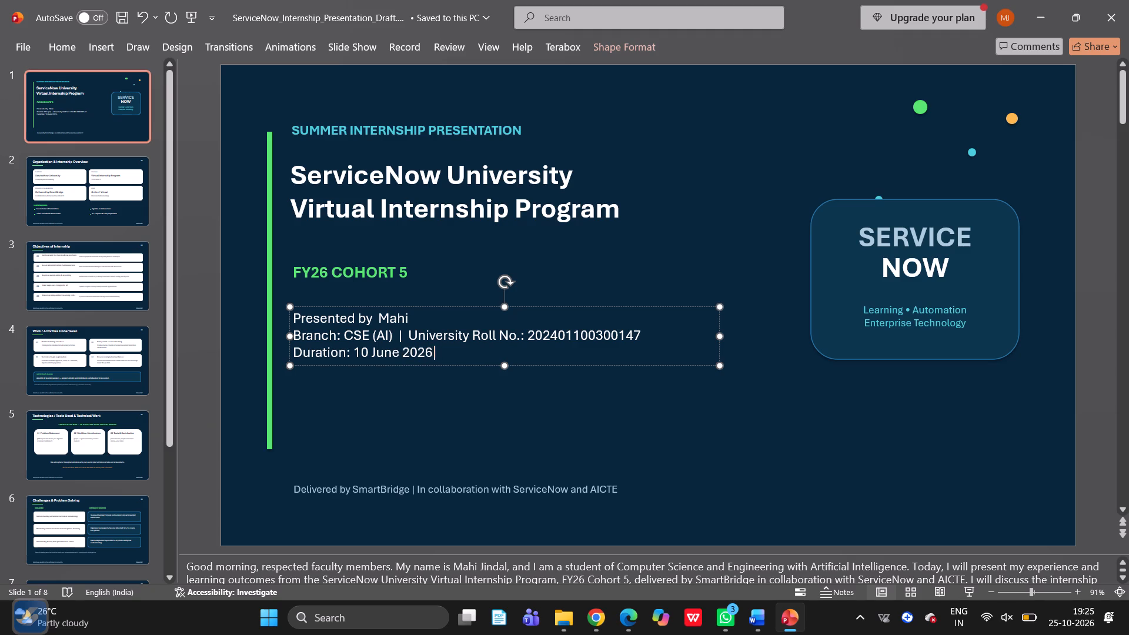
Complete the title slide's Duration line by adding "to 14 July 2026" after the start date.
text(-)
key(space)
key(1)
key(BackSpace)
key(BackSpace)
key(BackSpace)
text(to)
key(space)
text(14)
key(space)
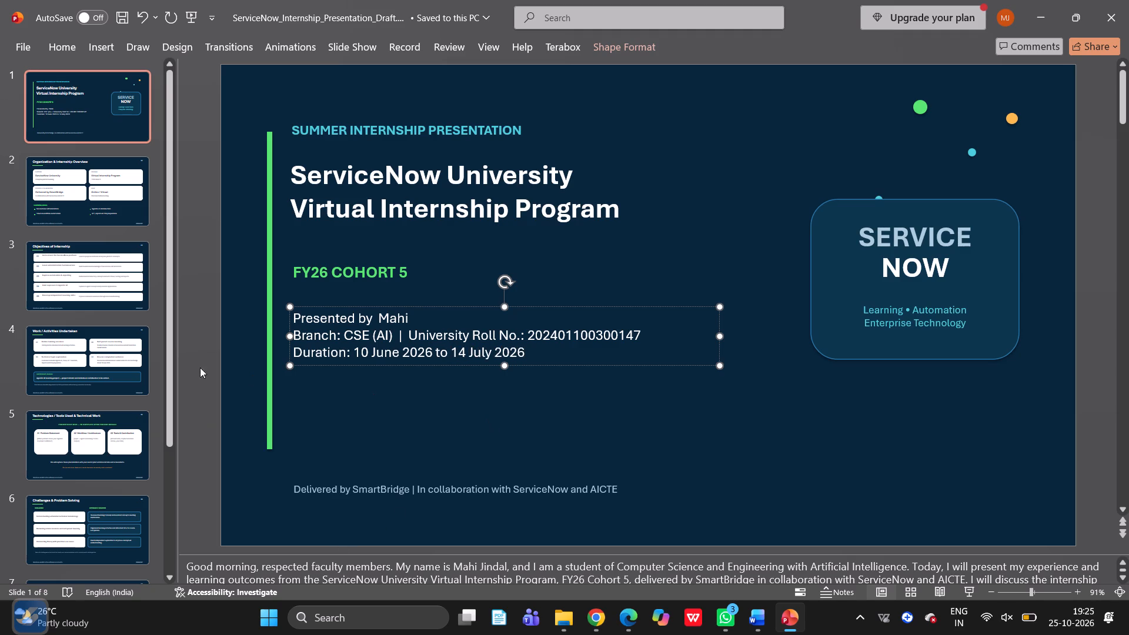
Open slide 2, the organization and internship overview.
click(108, 161)
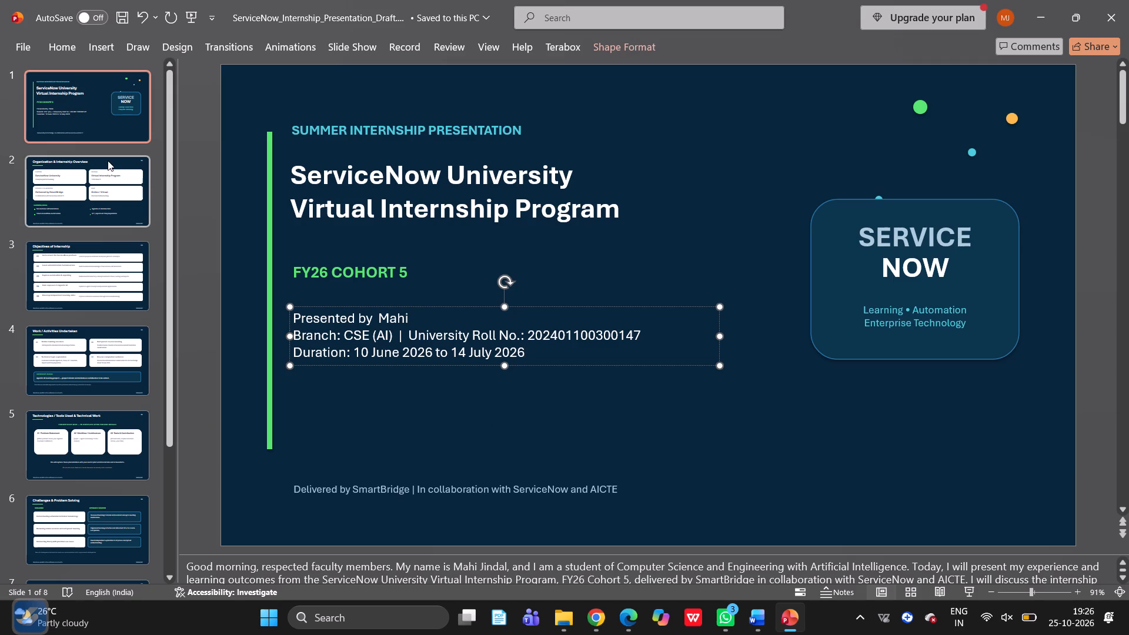
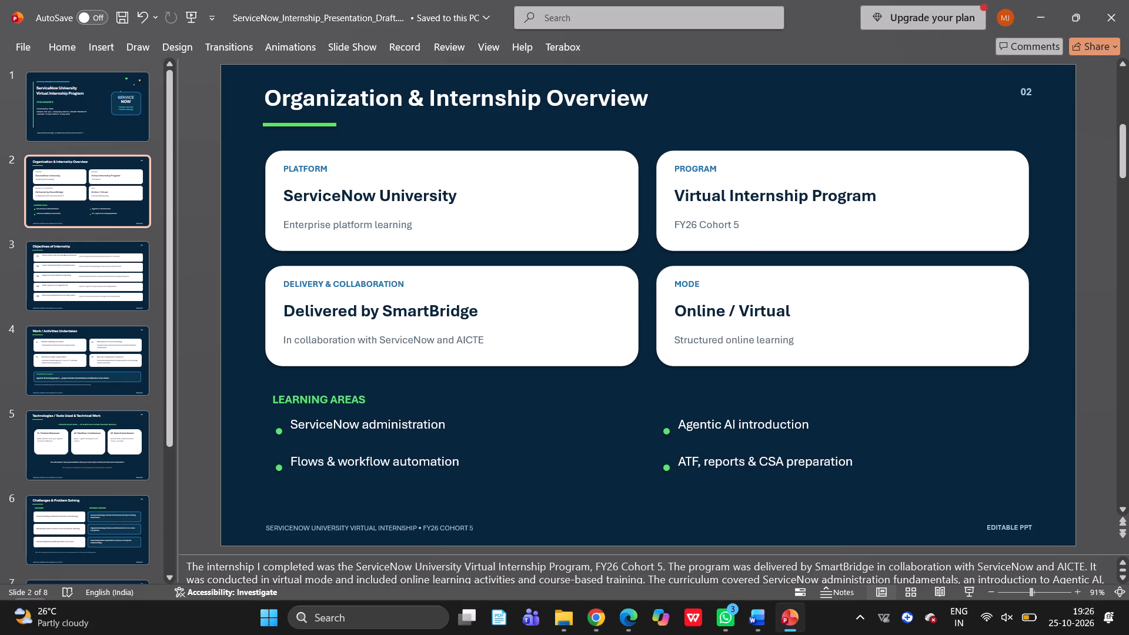
Select the EDITABLE PPT footer text box on the Organization & Internship Overview slide and bring up its editing options.
click(1006, 527)
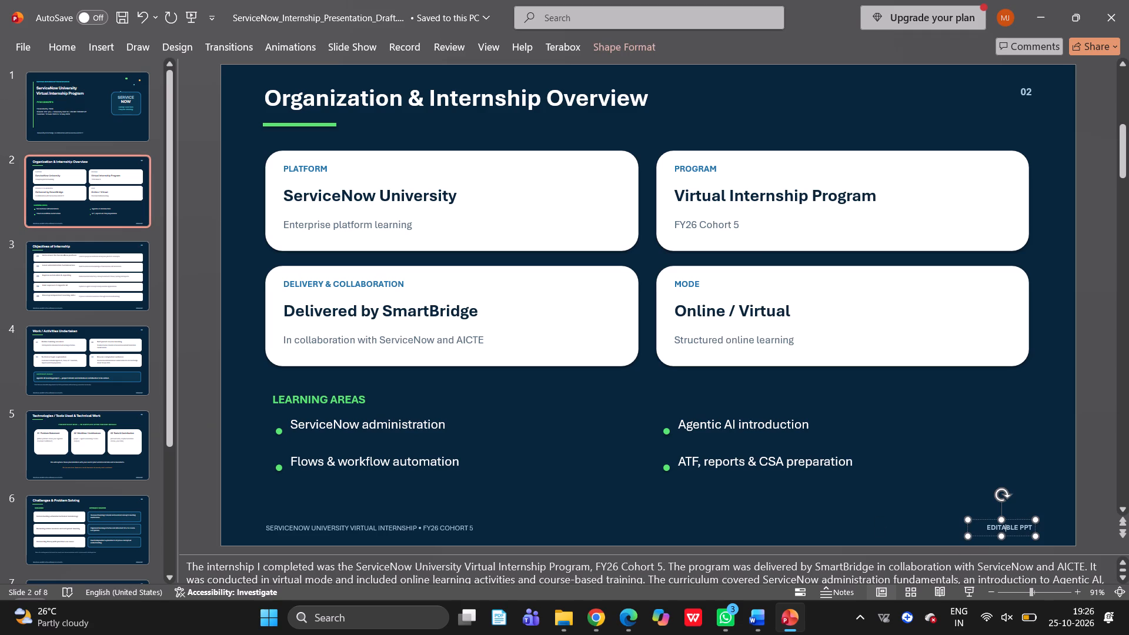
right_click(1010, 523)
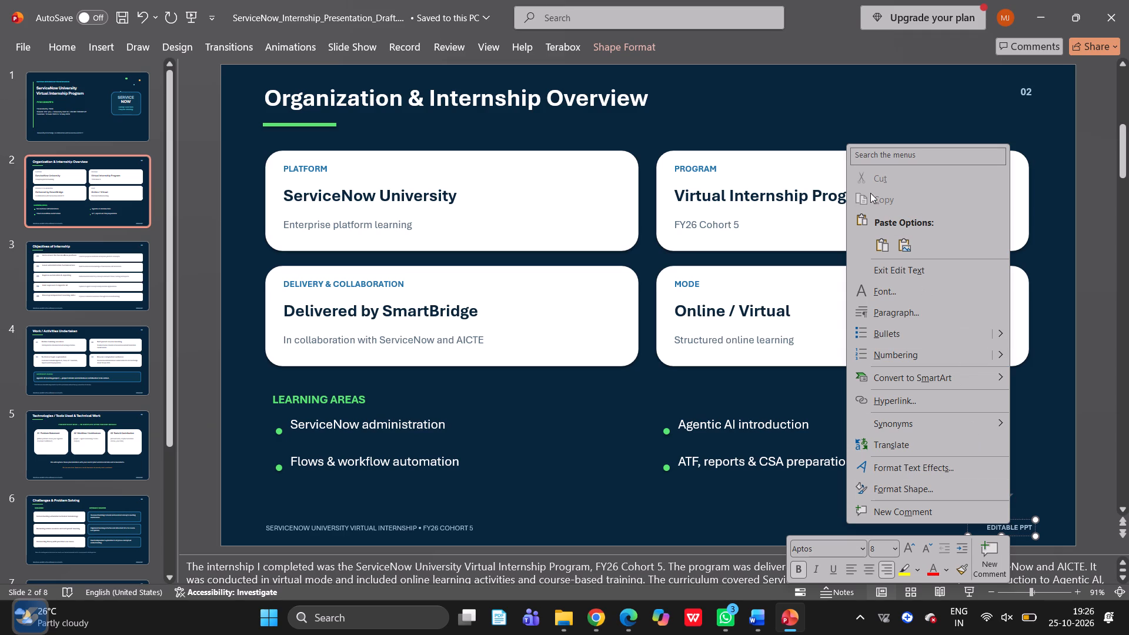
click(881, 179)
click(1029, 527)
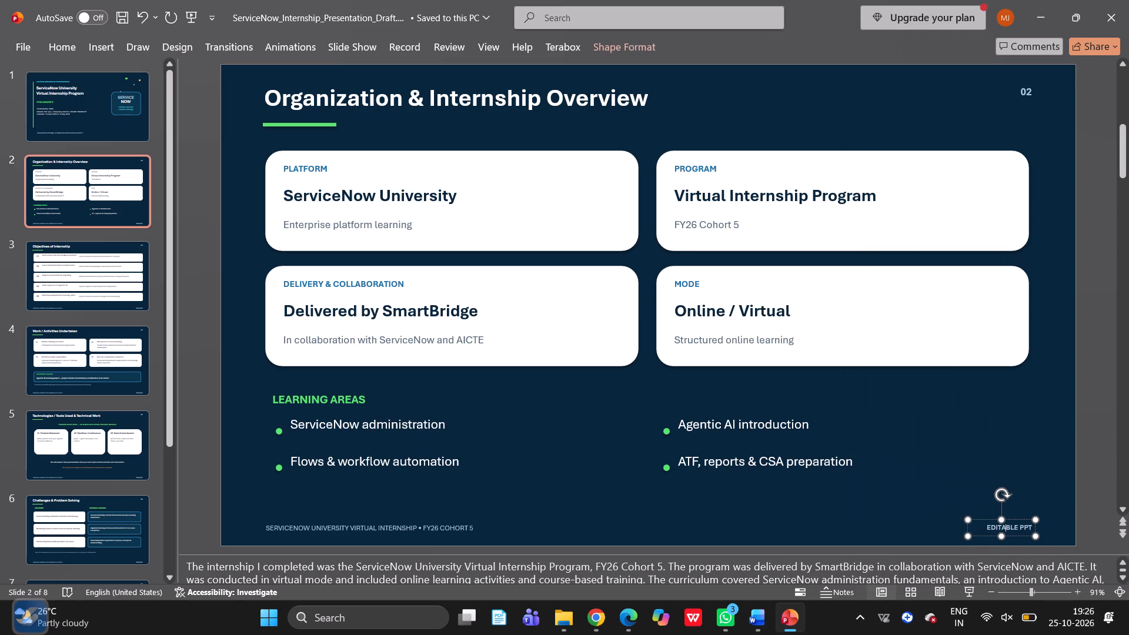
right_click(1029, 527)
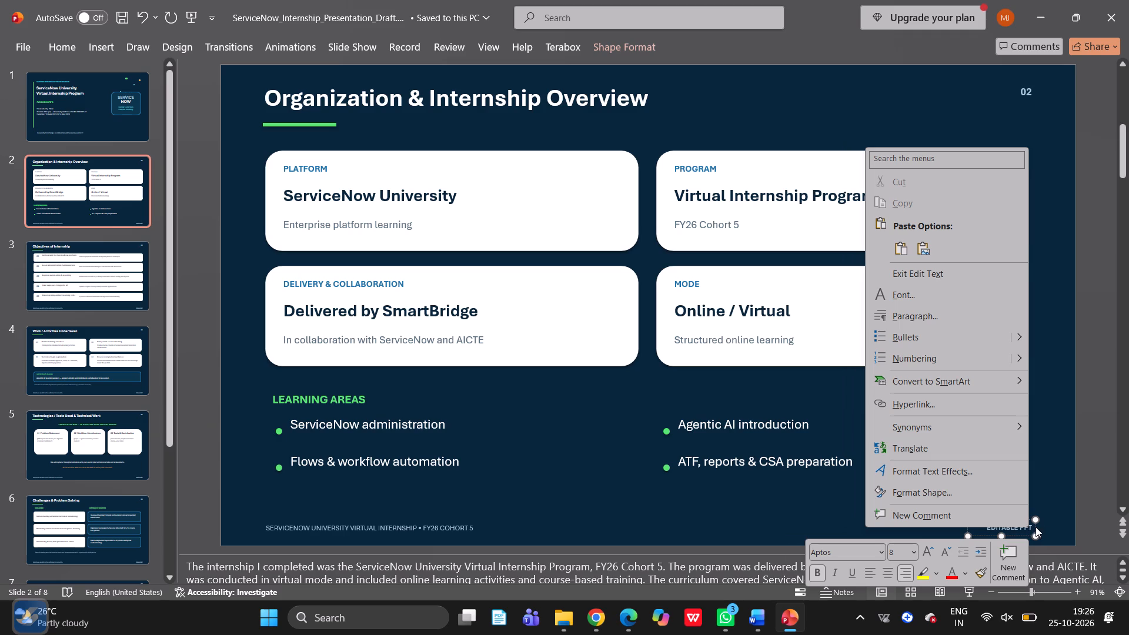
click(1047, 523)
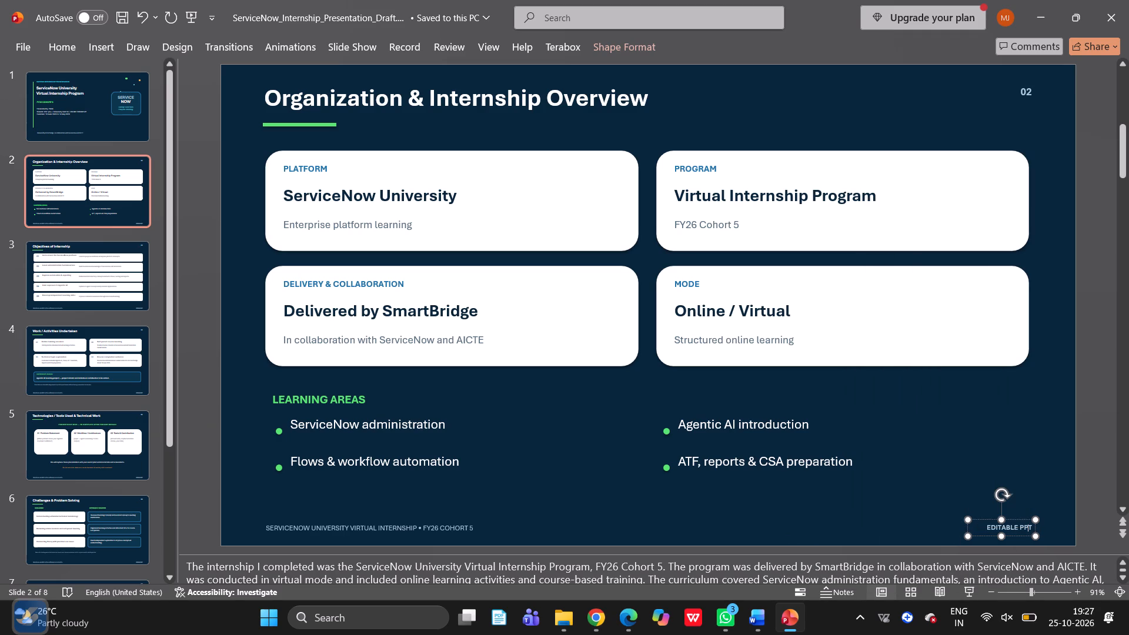
Delete the EDITABLE PPT label text from the footer of the Organization & Internship Overview slide.
click(1030, 528)
key(BackSpace)
key(BackSpace)
key(BackSpace)
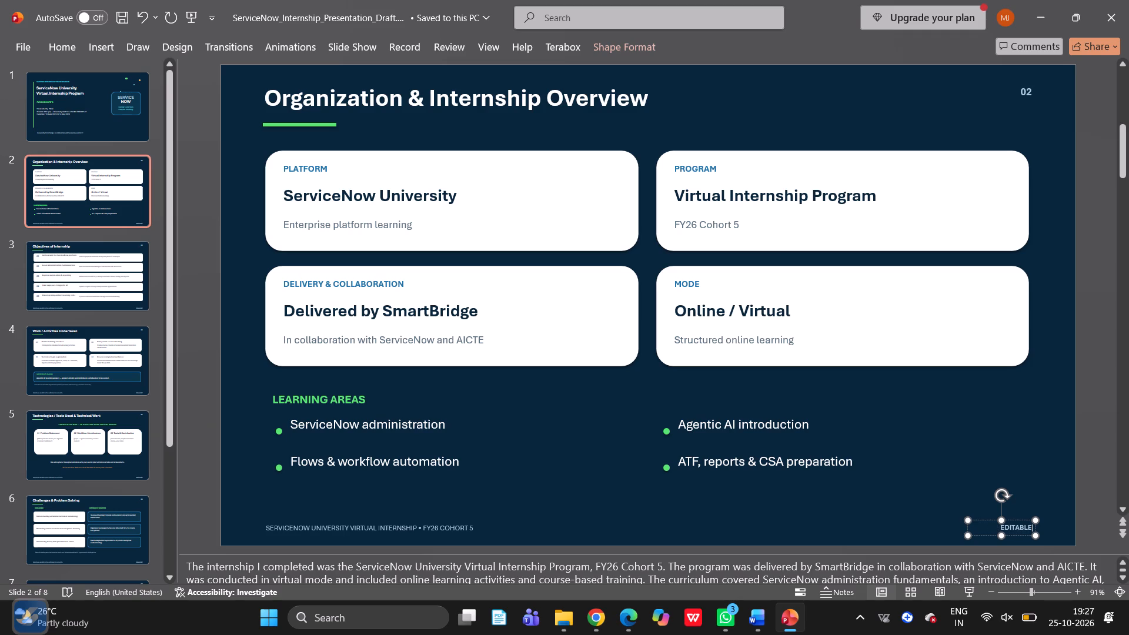
Delete the remaining EDITABLE text from the footer label of the Organization & Internship Overview slide.
key(BackSpace)
key(BackSpace)
key(BackSpace)
key(BackSpace)
key(BackSpace)
key(BackSpace)
key(BackSpace)
key(BackSpace)
key(BackSpace)
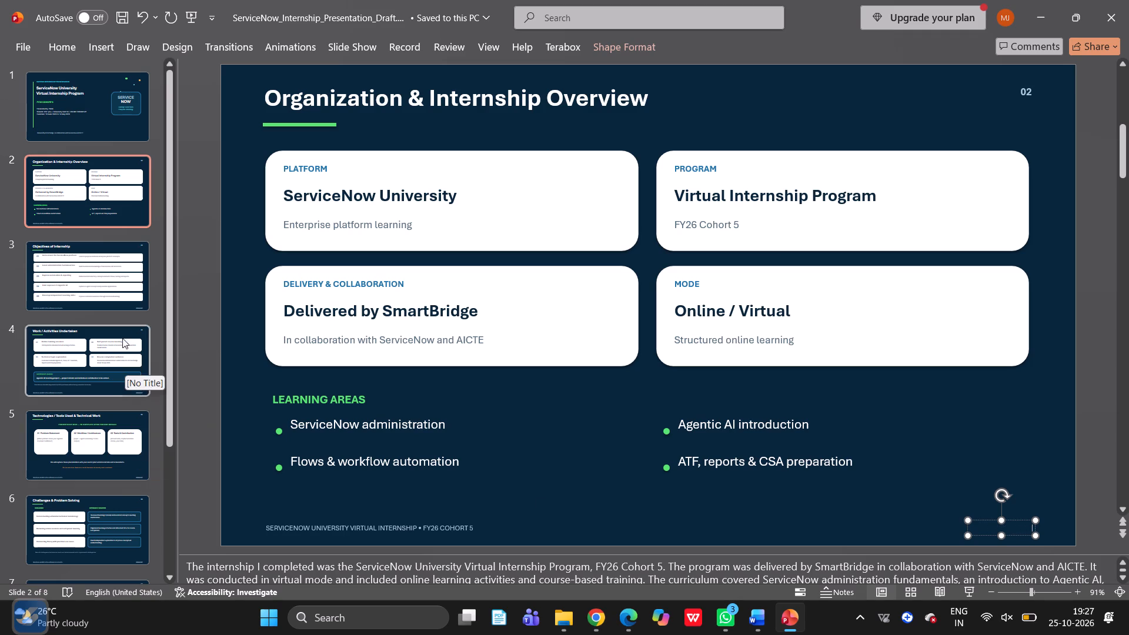
Open the Objectives of Internship slide for editing.
click(103, 268)
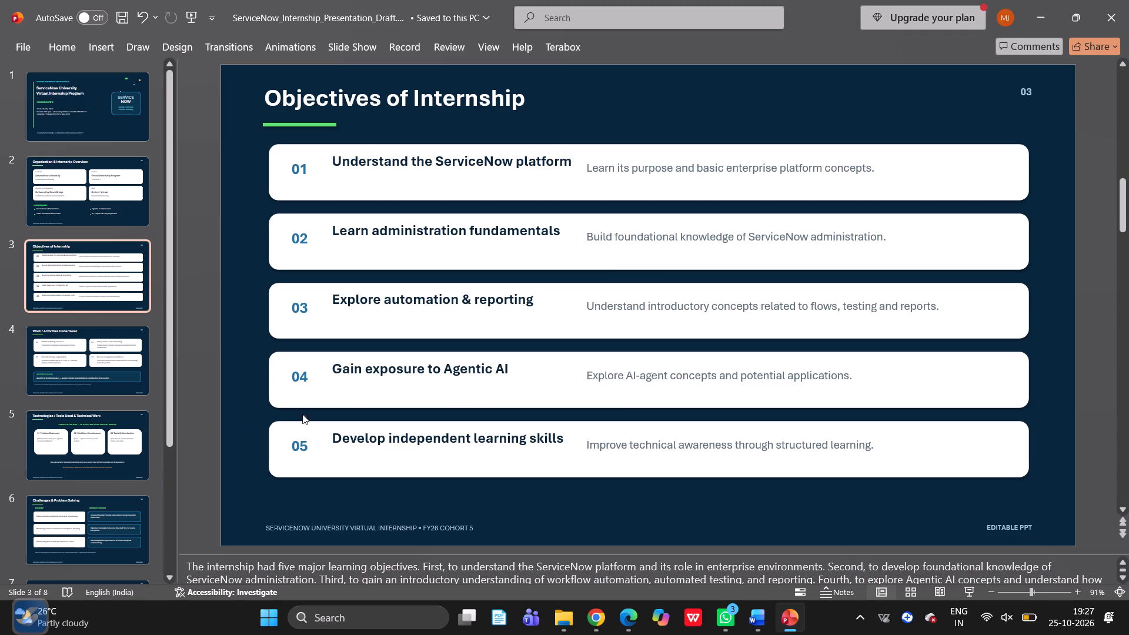
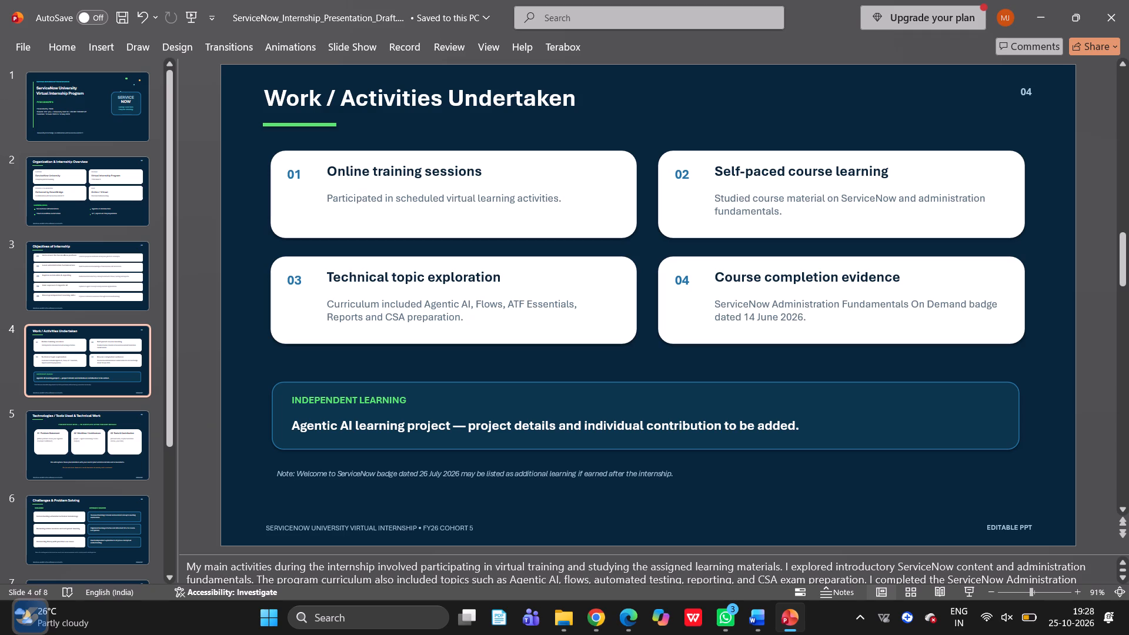
Open the Welcome to ServiceNow badge note on the Work / Activities Undertaken slide for text editing.
click(473, 477)
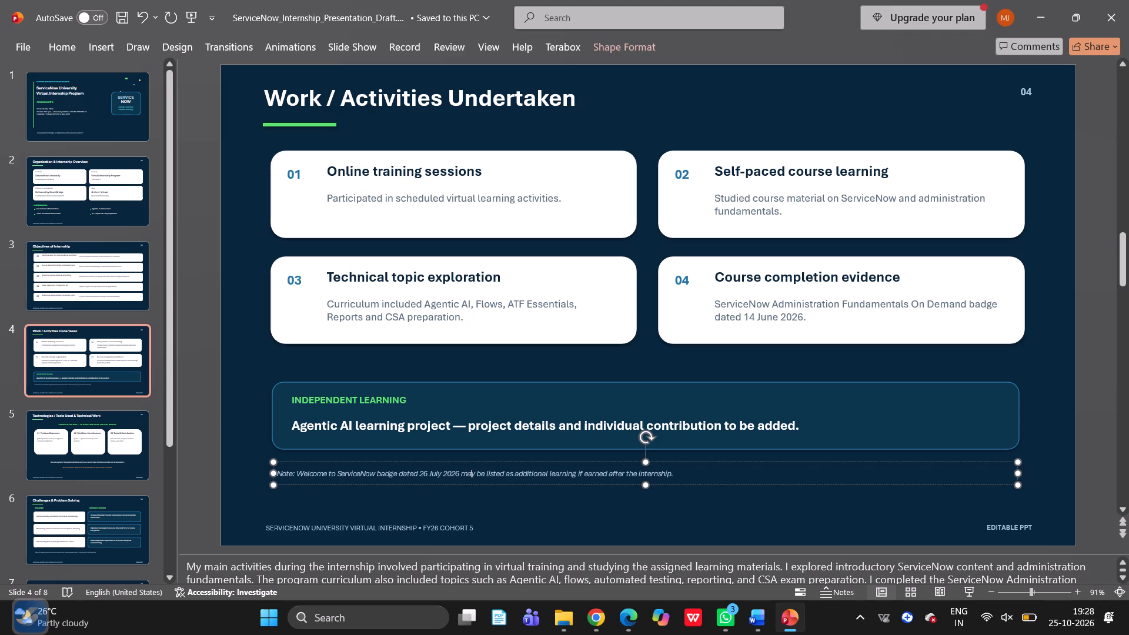
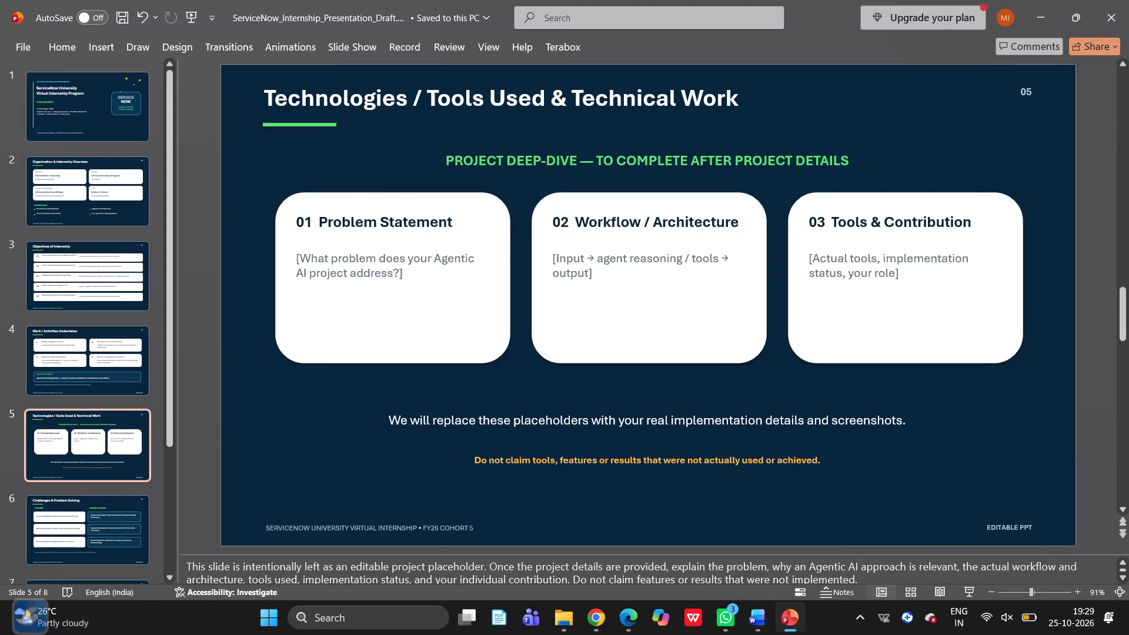
Delete the EDITABLE PPT label text from the footer of the Technologies / Tools Used & Technical Work slide.
click(1018, 529)
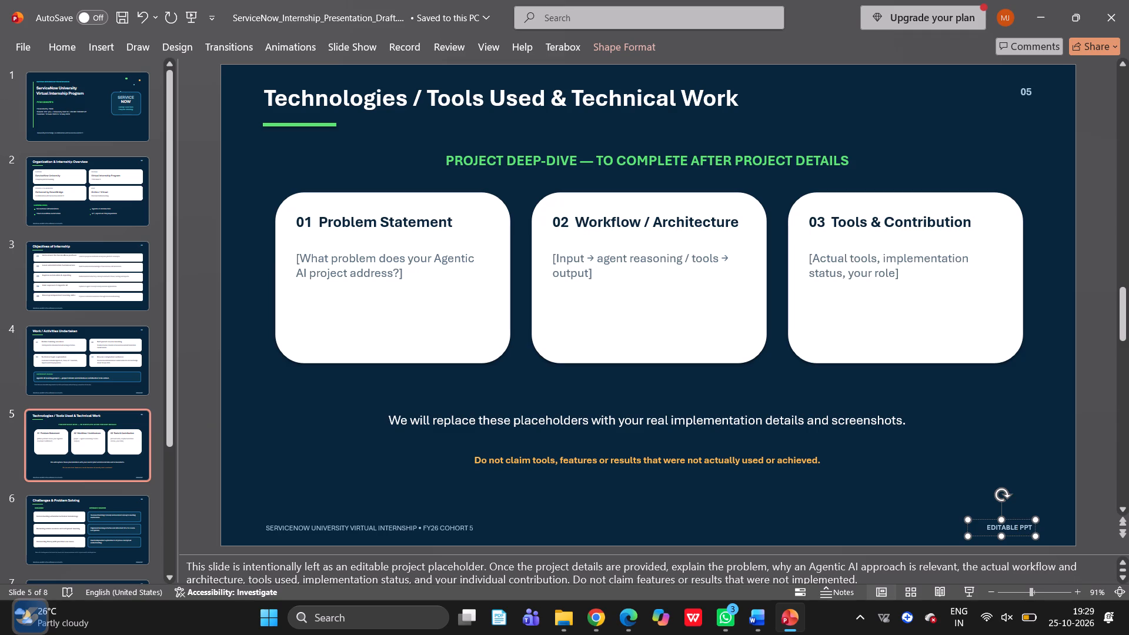
click(1031, 530)
key(BackSpace)
key(BackSpace)
key(BackSpace)
key(BackSpace)
key(BackSpace)
key(BackSpace)
key(BackSpace)
key(BackSpace)
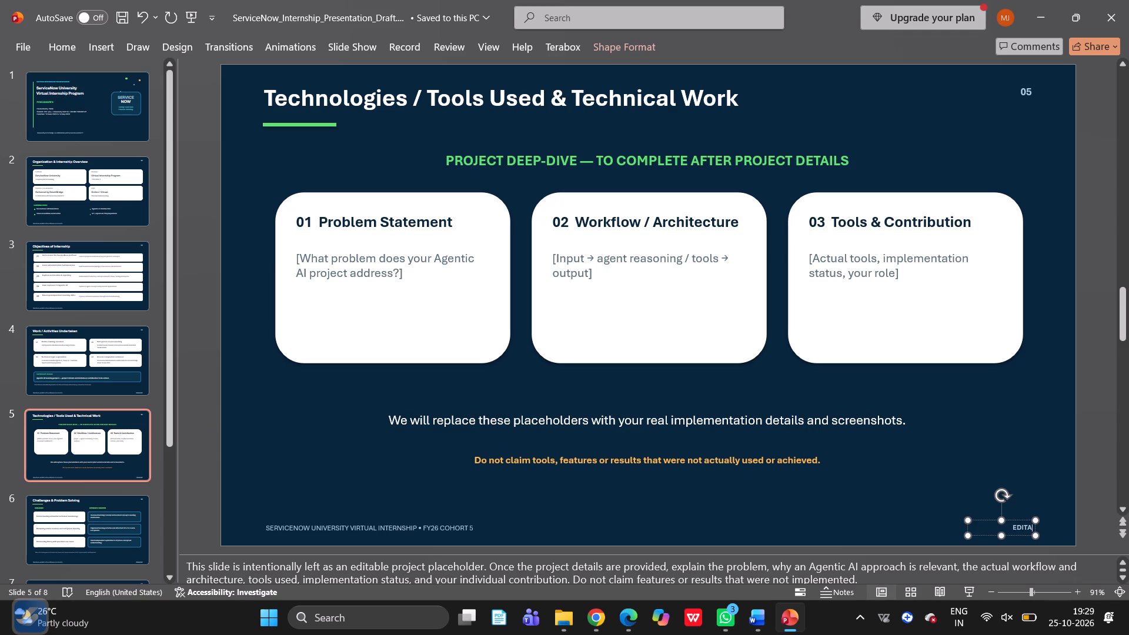
key(BackSpace)
key(BackSpace)
key(BackSpace)
key(BackSpace)
Go to the Challenges & Problem Solving slide.
click(64, 554)
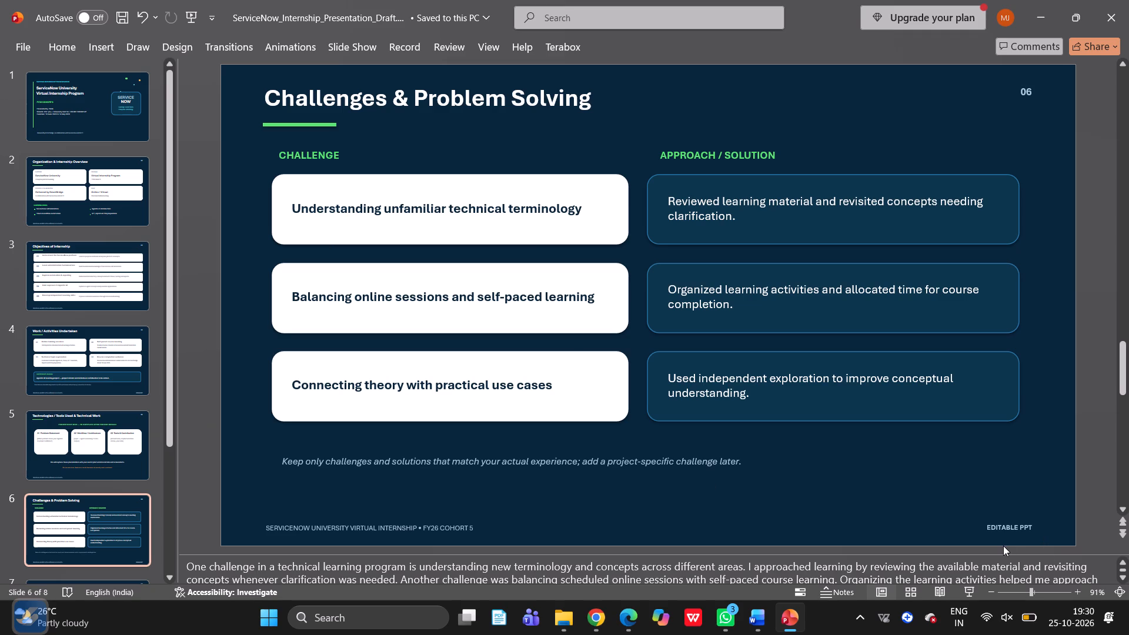
Delete the EDITABLE PPT label text from the footer of the Challenges & Problem Solving slide.
click(1017, 524)
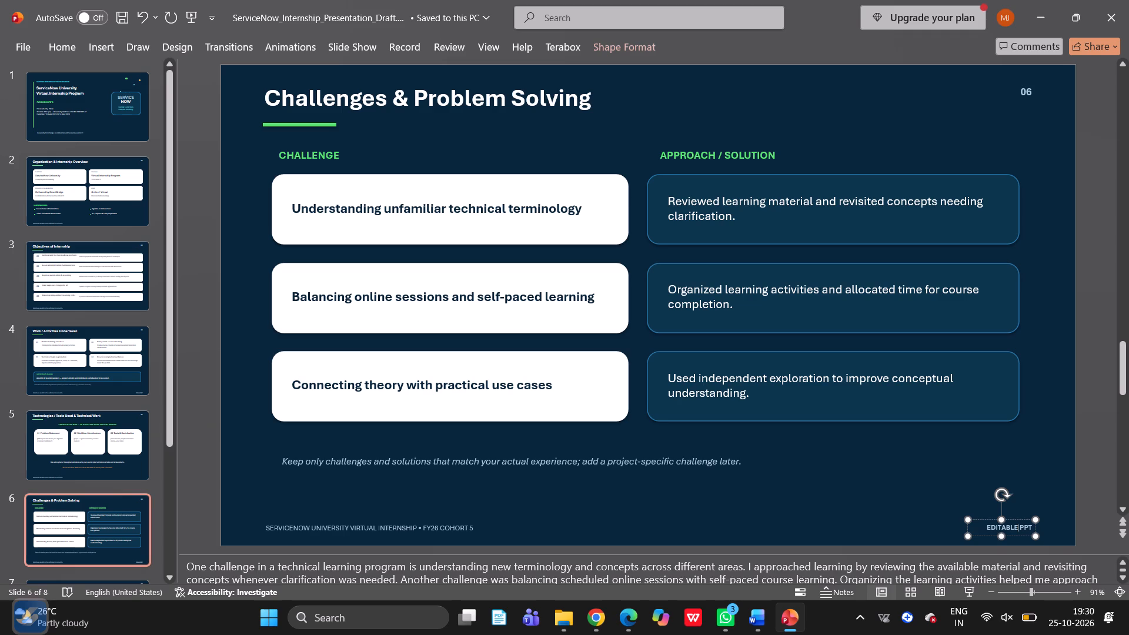
click(1031, 529)
key(BackSpace)
key(BackSpace)
key(BackSpace)
key(BackSpace)
key(BackSpace)
key(BackSpace)
key(BackSpace)
key(BackSpace)
key(BackSpace)
key(BackSpace)
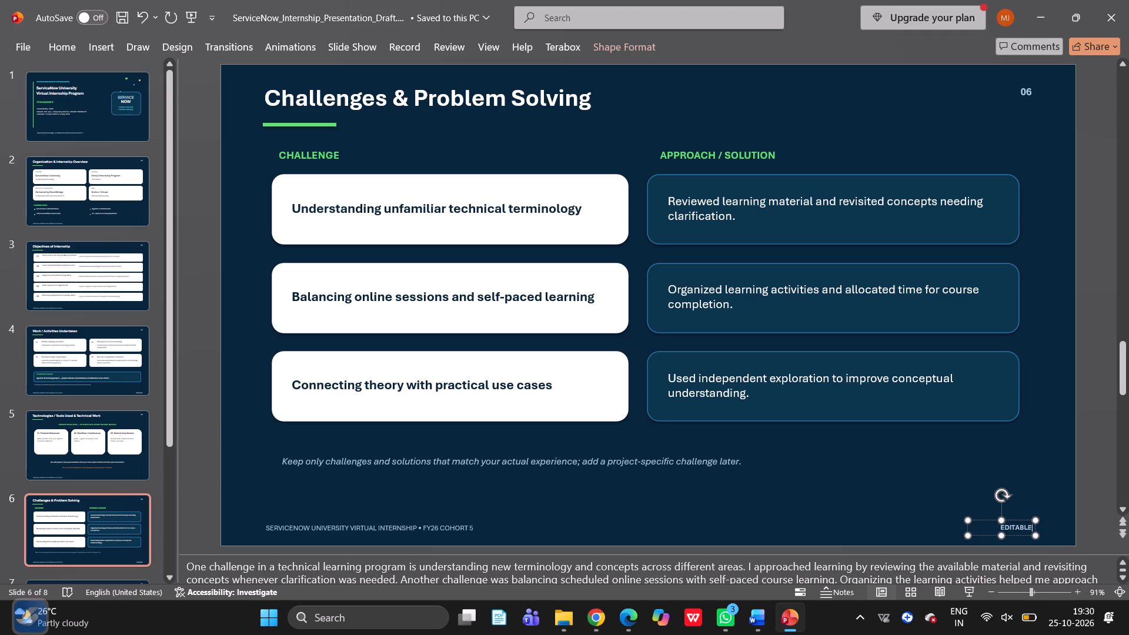
key(BackSpace)
key(BackSpace)
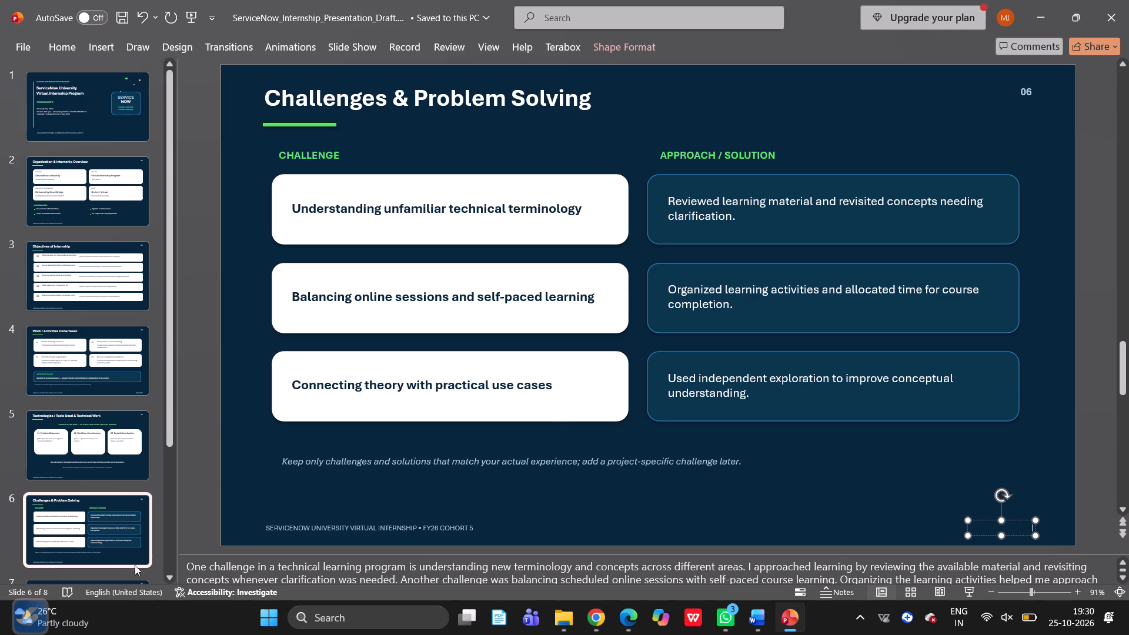
Go to the Learning, Outcomes & Skill Development slide.
scroll(119, 559, down, 2)
click(116, 435)
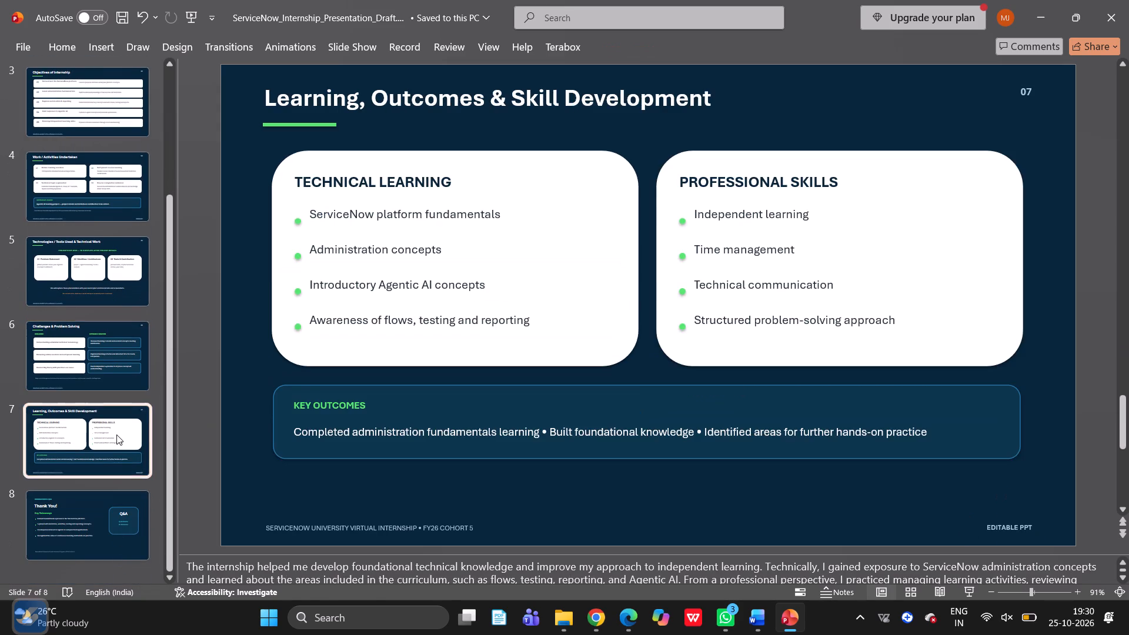
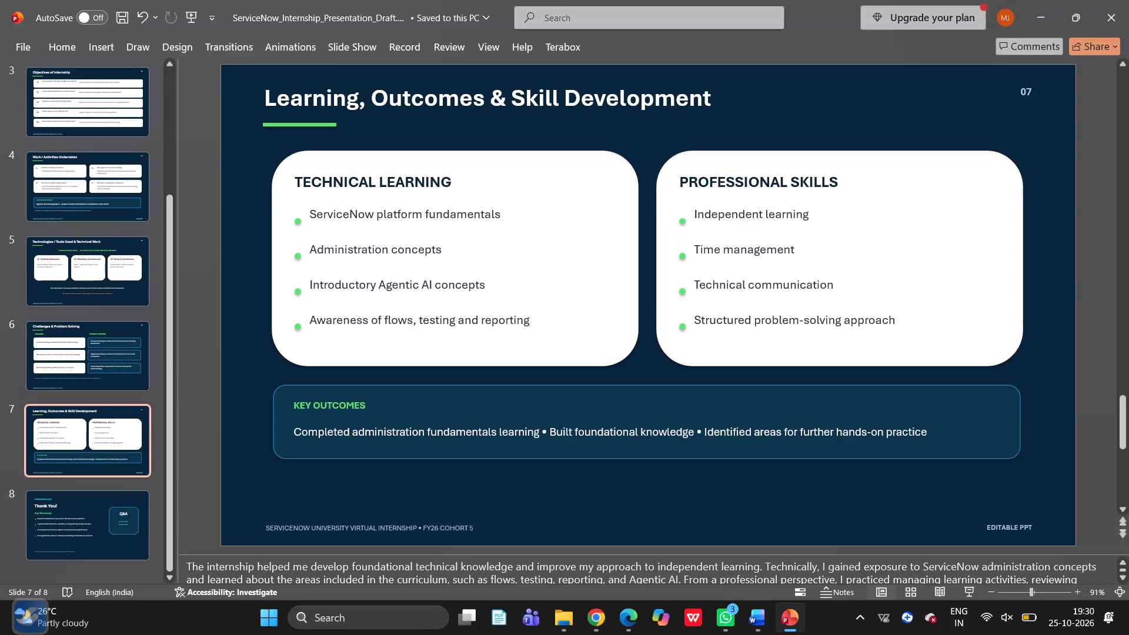
Delete the EDITABLE PPT label text from the footer of the Learning, Outcomes & Skill Development slide.
click(1028, 524)
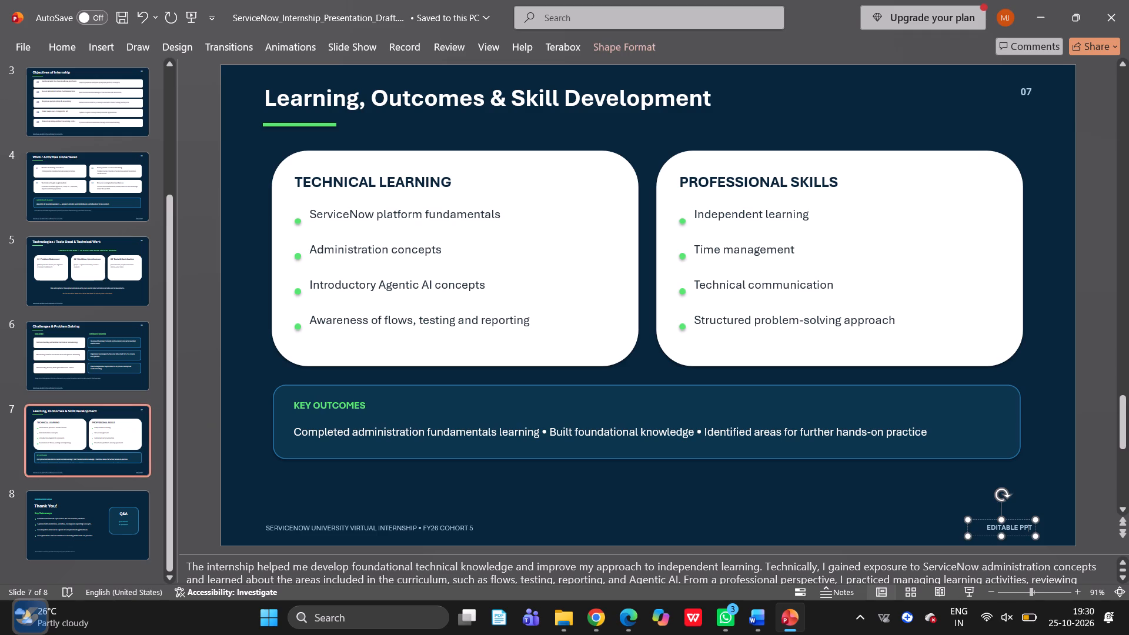
click(1030, 529)
key(BackSpace)
key(BackSpace)
key(BackSpace)
key(BackSpace)
key(BackSpace)
key(BackSpace)
key(BackSpace)
key(BackSpace)
key(BackSpace)
key(BackSpace)
key(BackSpace)
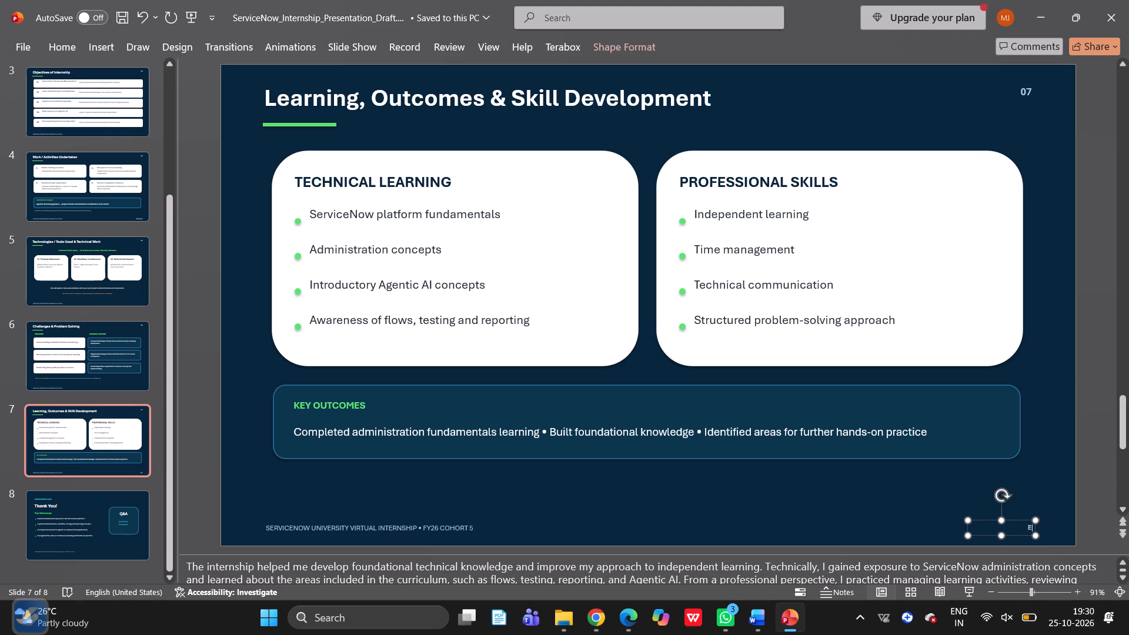
key(BackSpace)
Go to the closing Thank You slide to check it for leftover draft labels.
scroll(145, 446, down, 1)
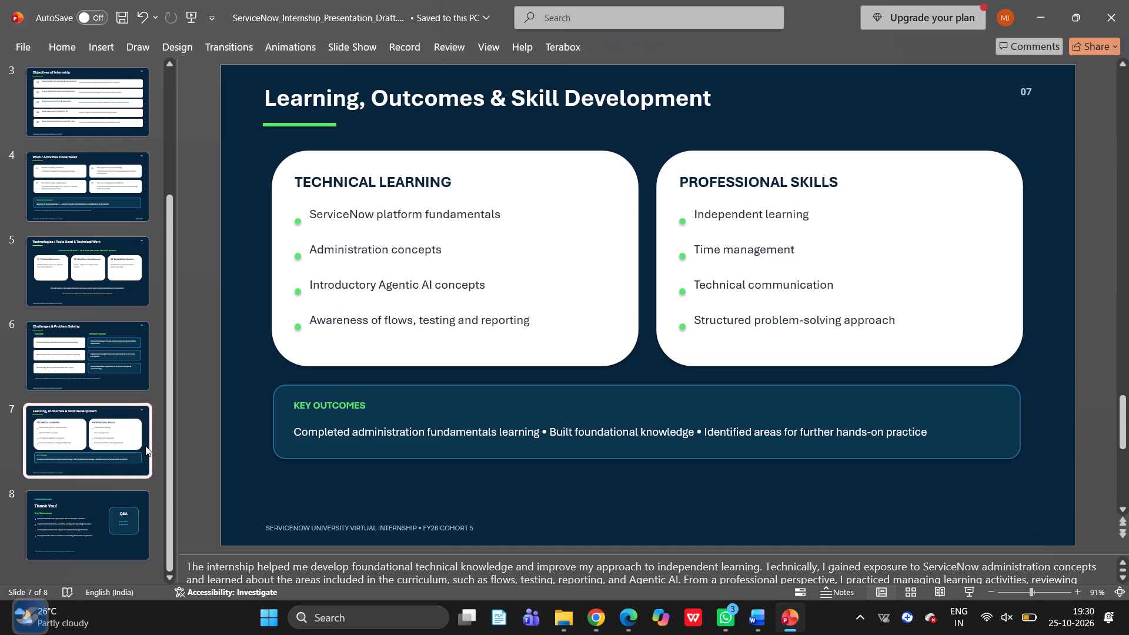
click(77, 529)
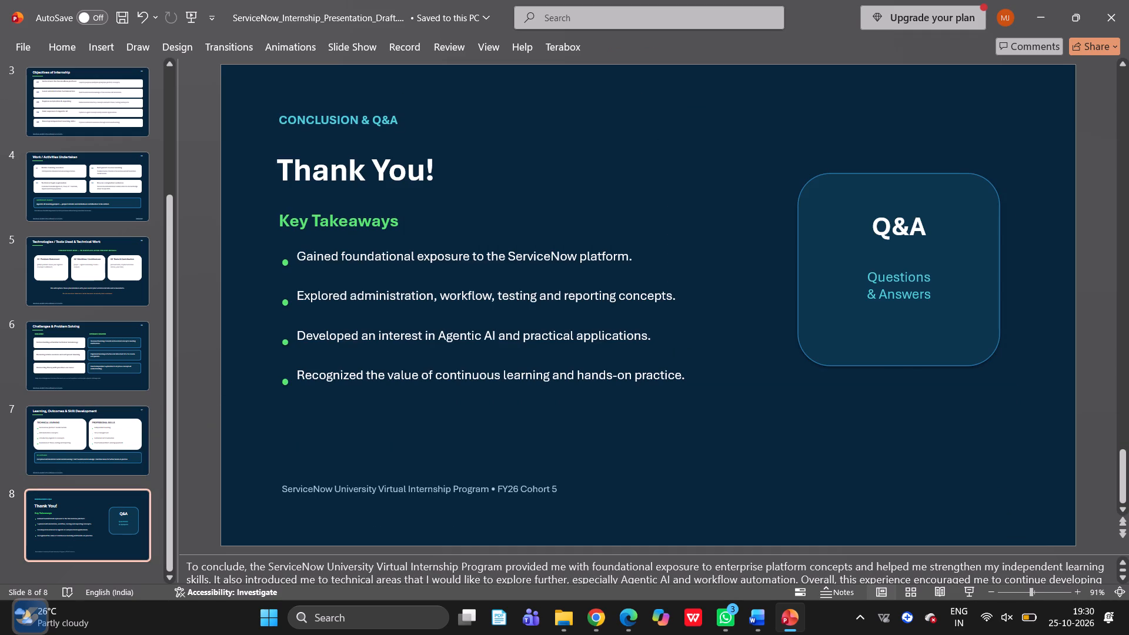
On the title slide, move University Roll No. onto its own line below Branch and remove the separator bar.
scroll(106, 380, up, 8)
click(88, 105)
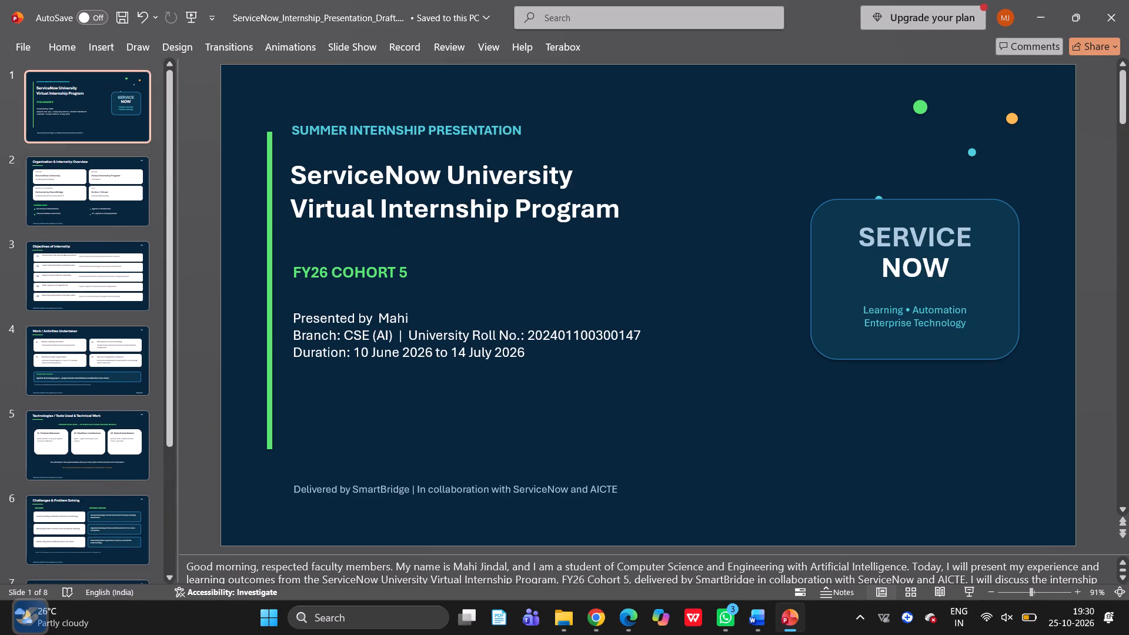
click(542, 354)
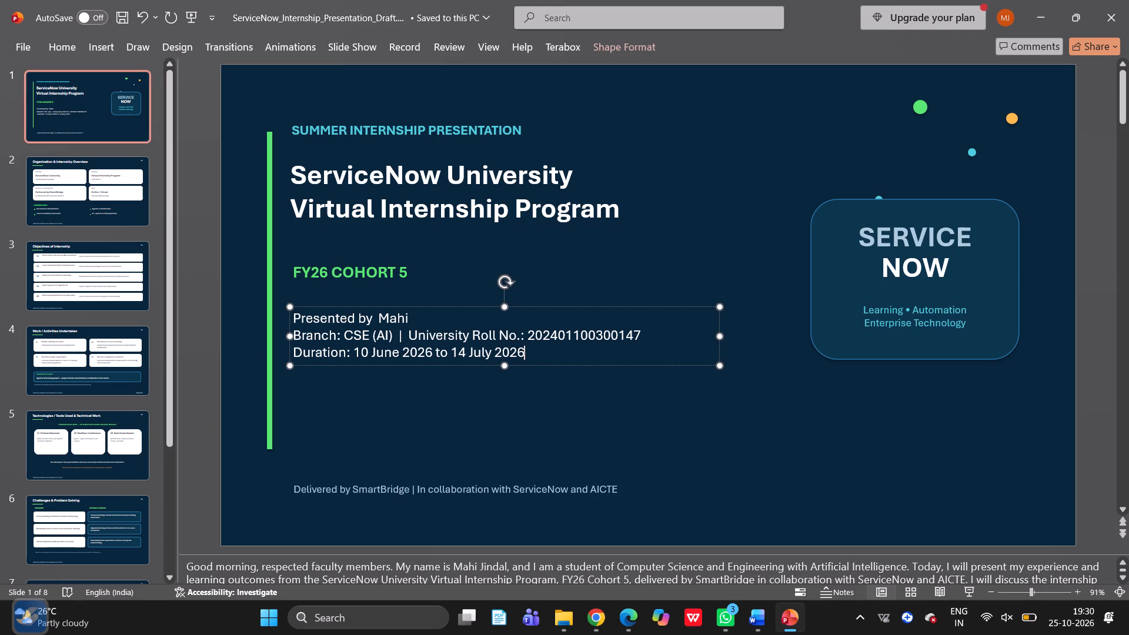
click(410, 333)
click(392, 333)
key(Return)
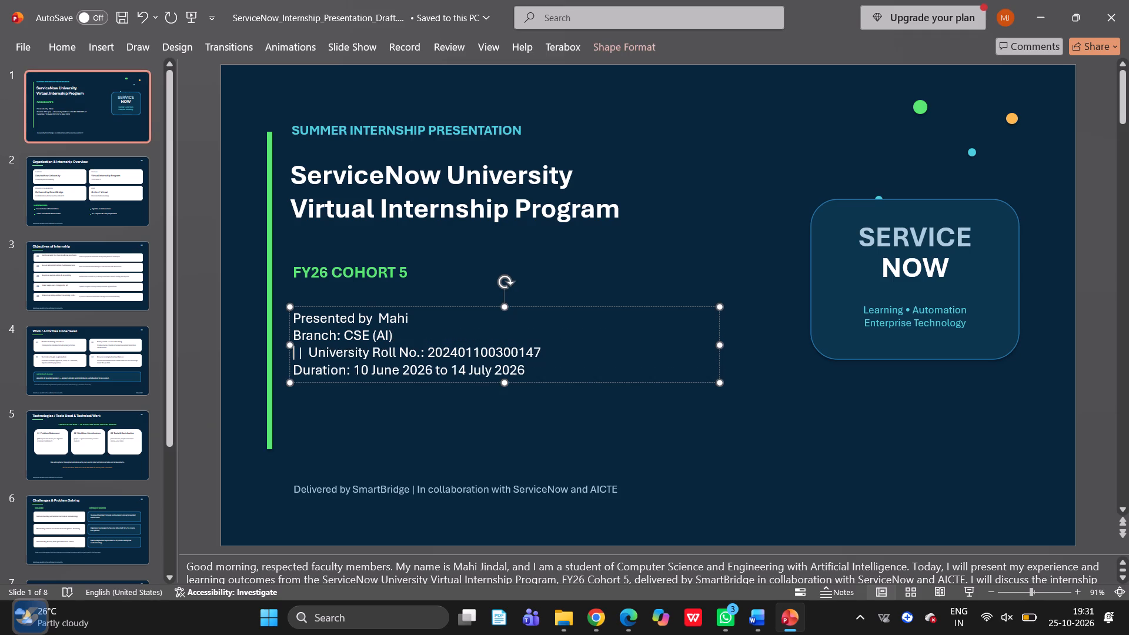
click(308, 354)
key(BackSpace)
key(BackSpace)
key(BackSpace)
key(BackSpace)
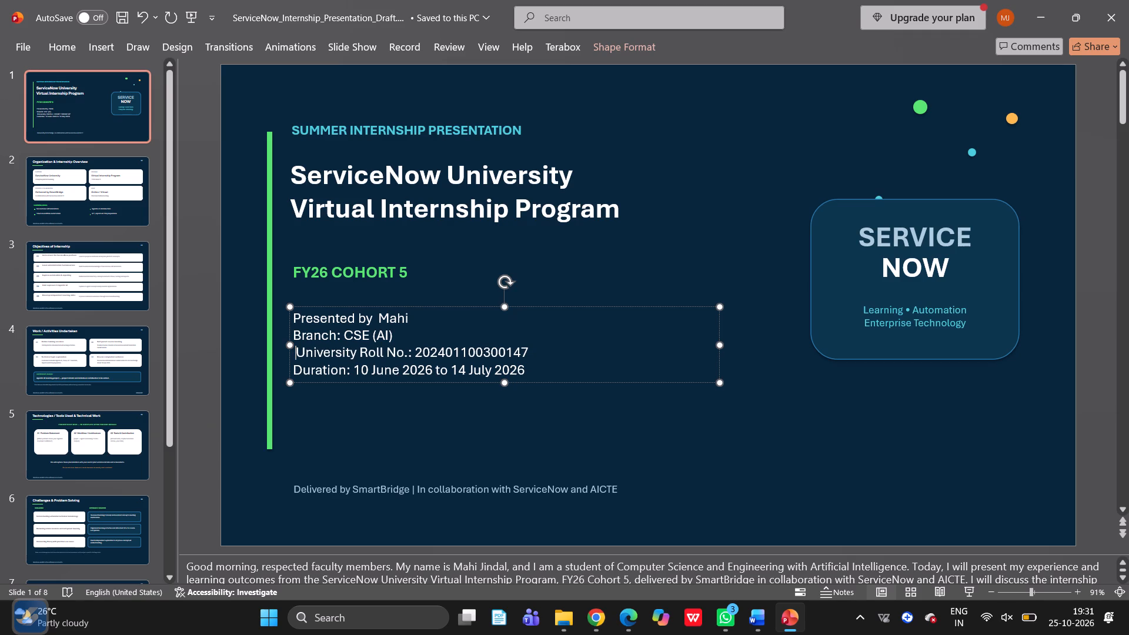
Set all four lines of the presenter details block on the title slide to font size 24.
click(535, 371)
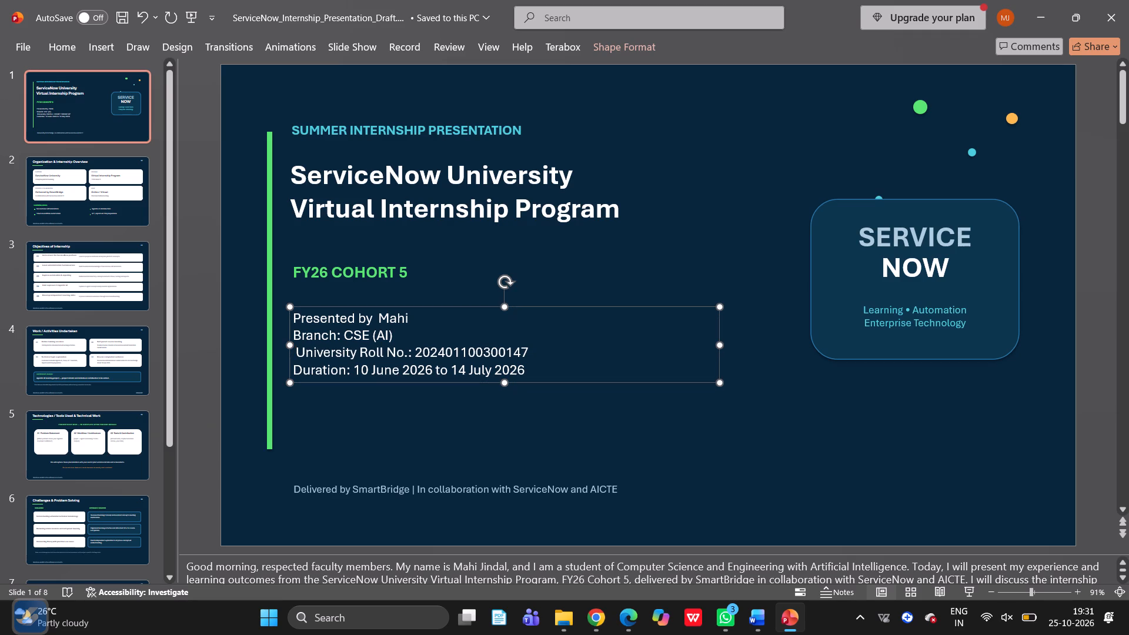
click(535, 371)
drag(525, 371, 310, 319)
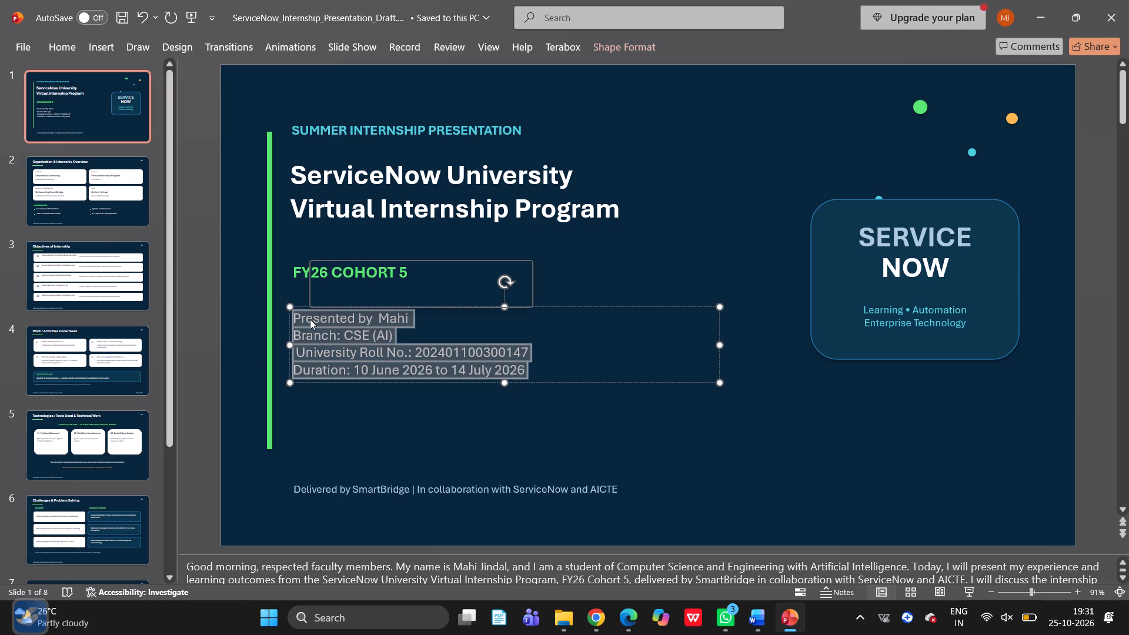
click(418, 272)
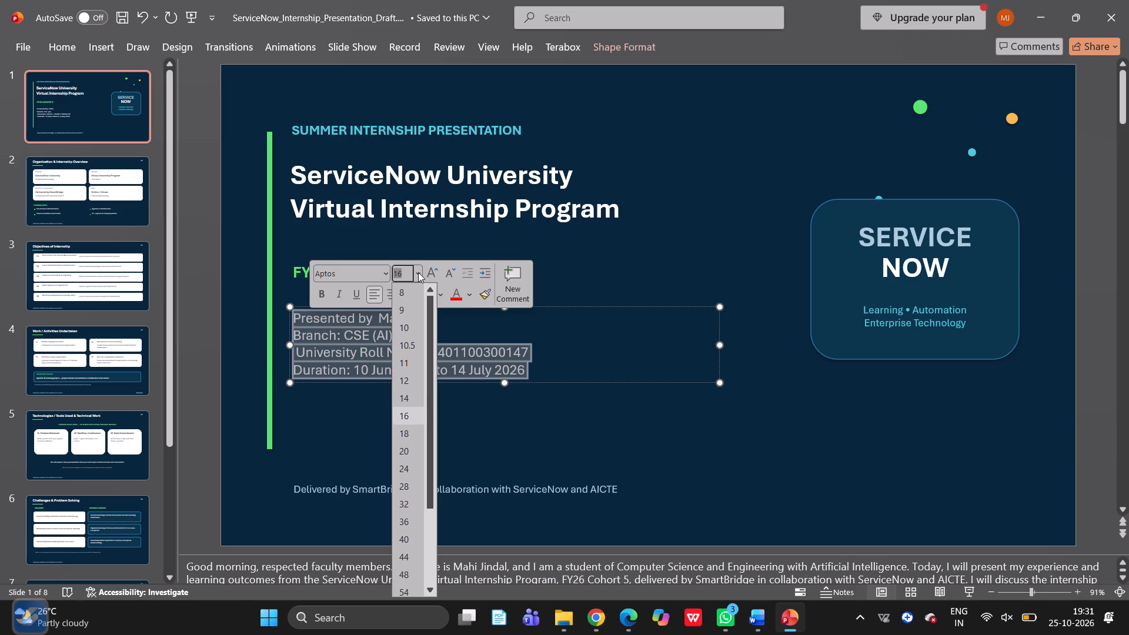
click(405, 464)
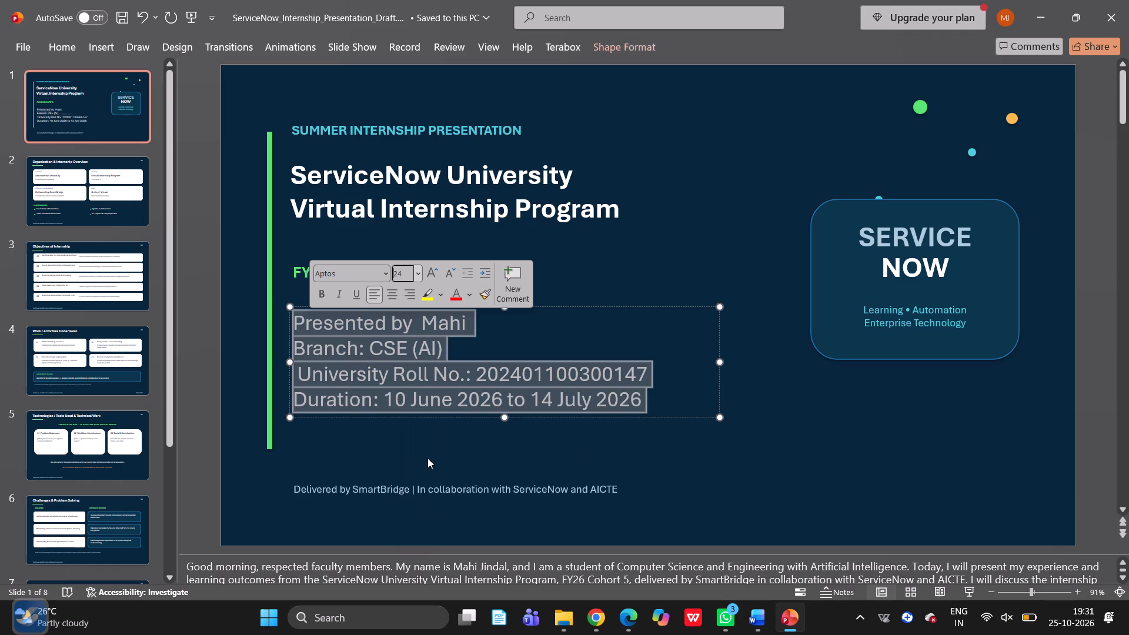
click(760, 484)
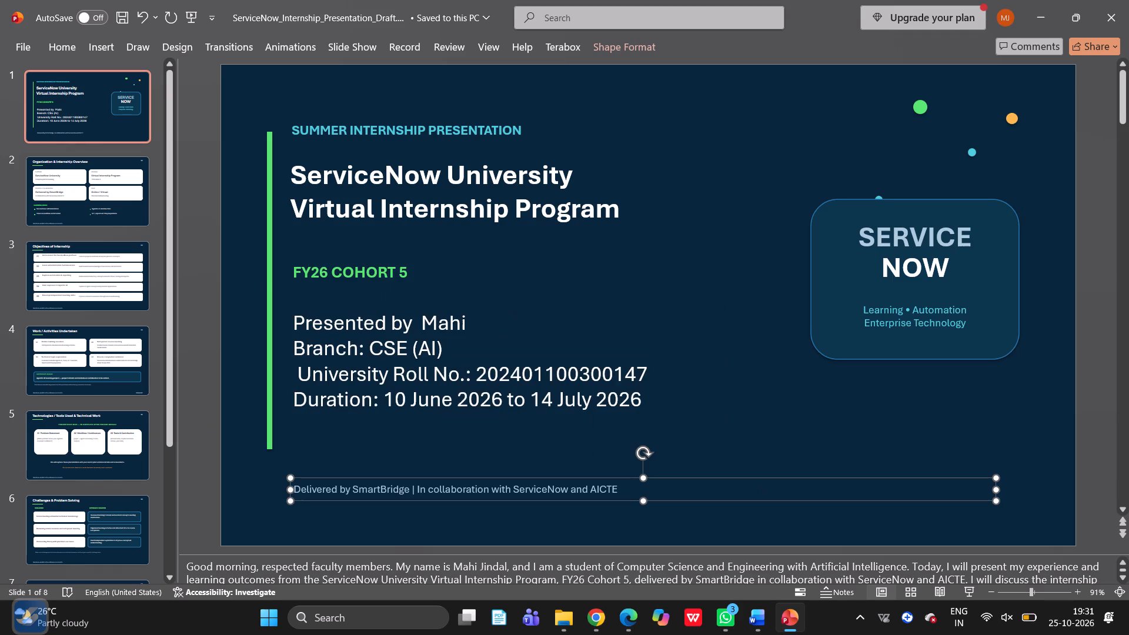
click(848, 441)
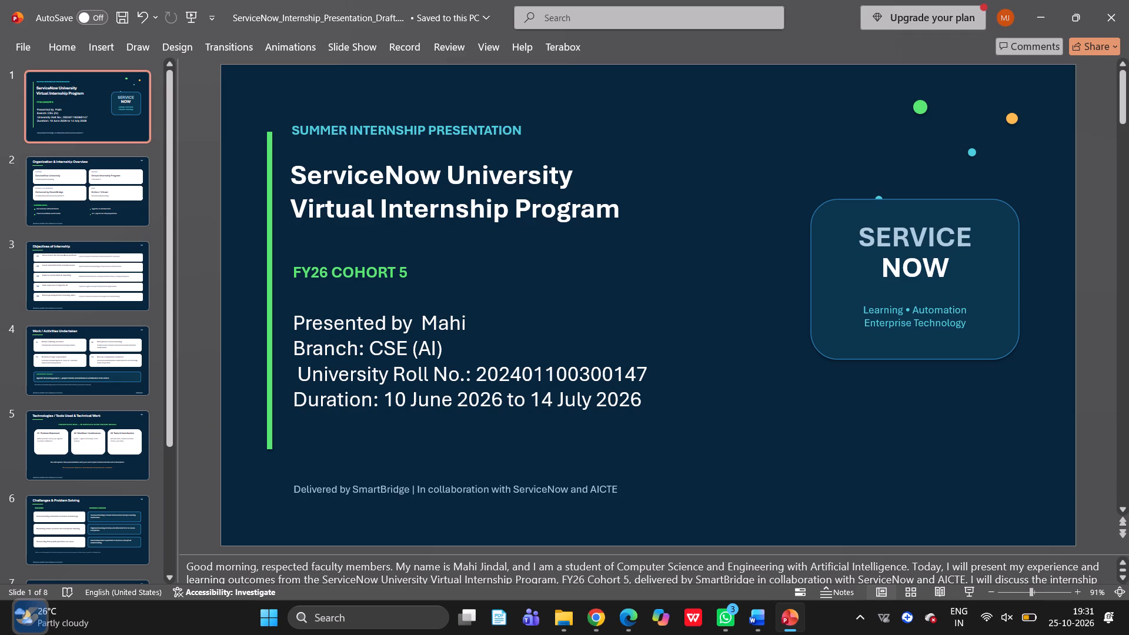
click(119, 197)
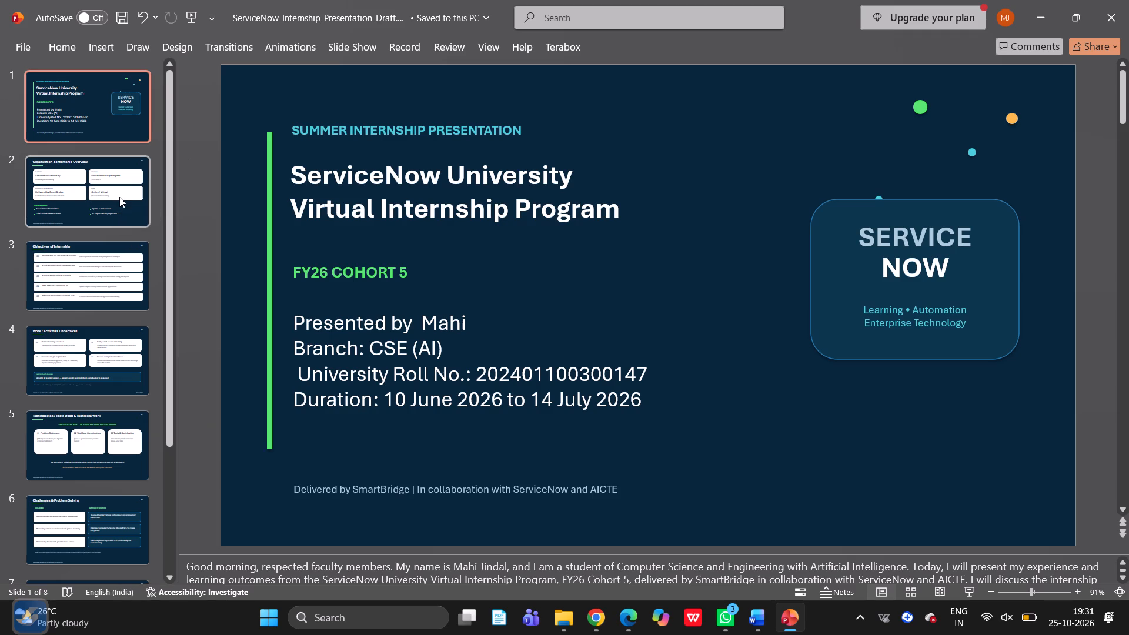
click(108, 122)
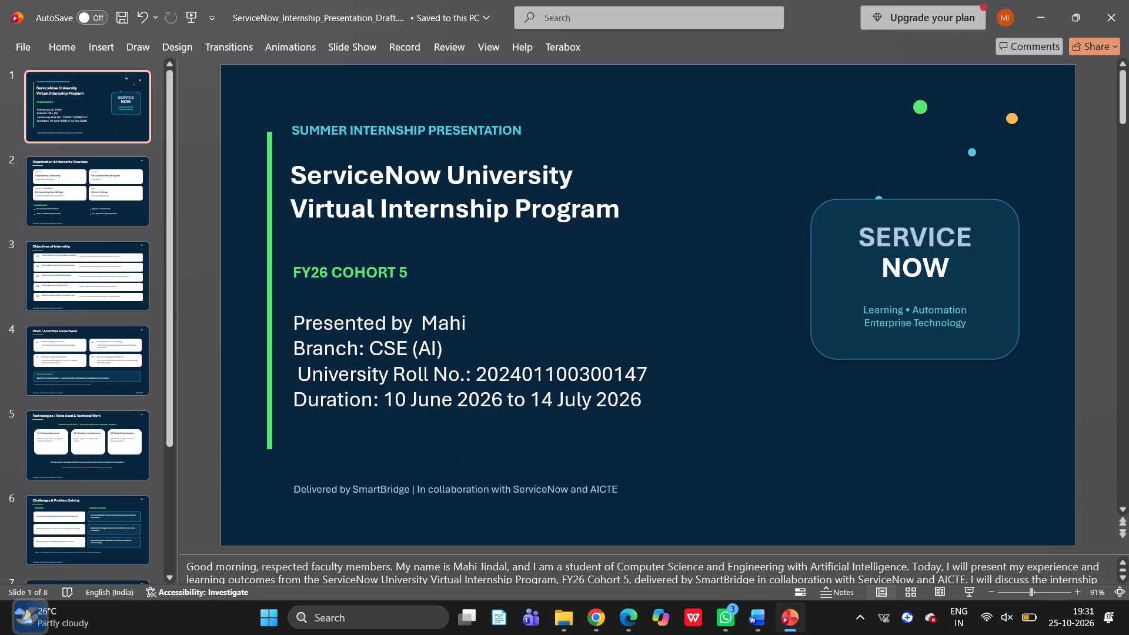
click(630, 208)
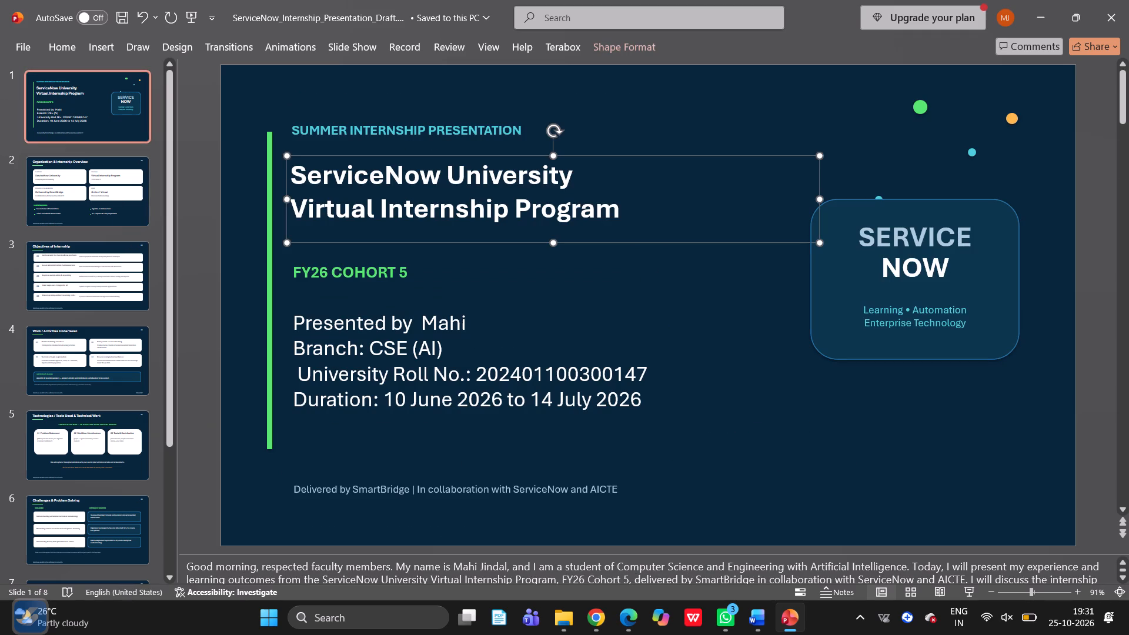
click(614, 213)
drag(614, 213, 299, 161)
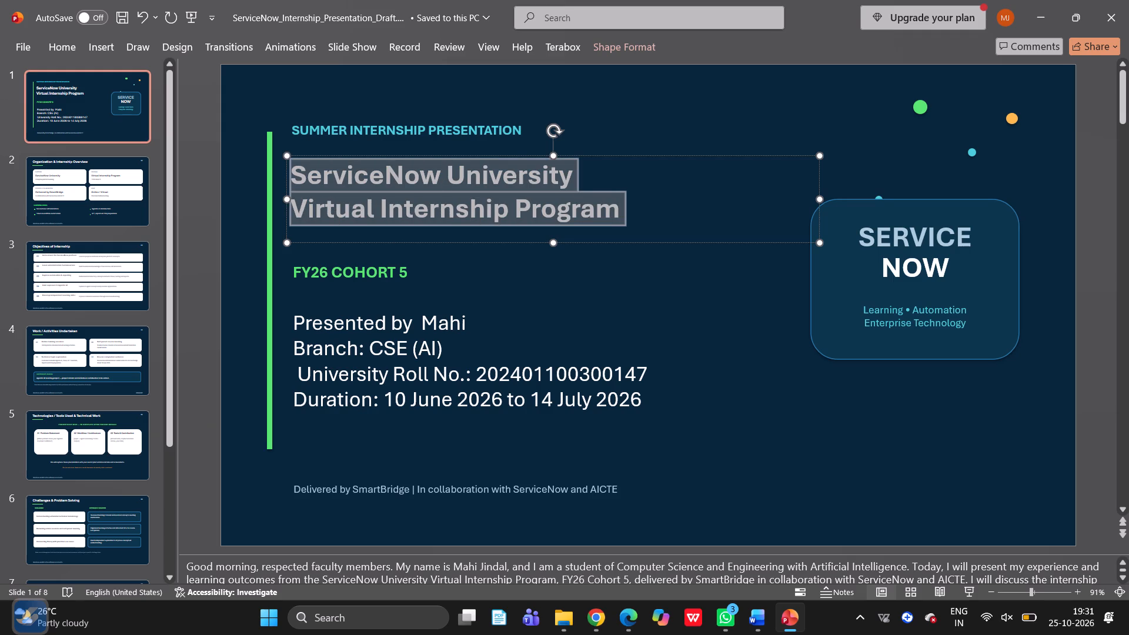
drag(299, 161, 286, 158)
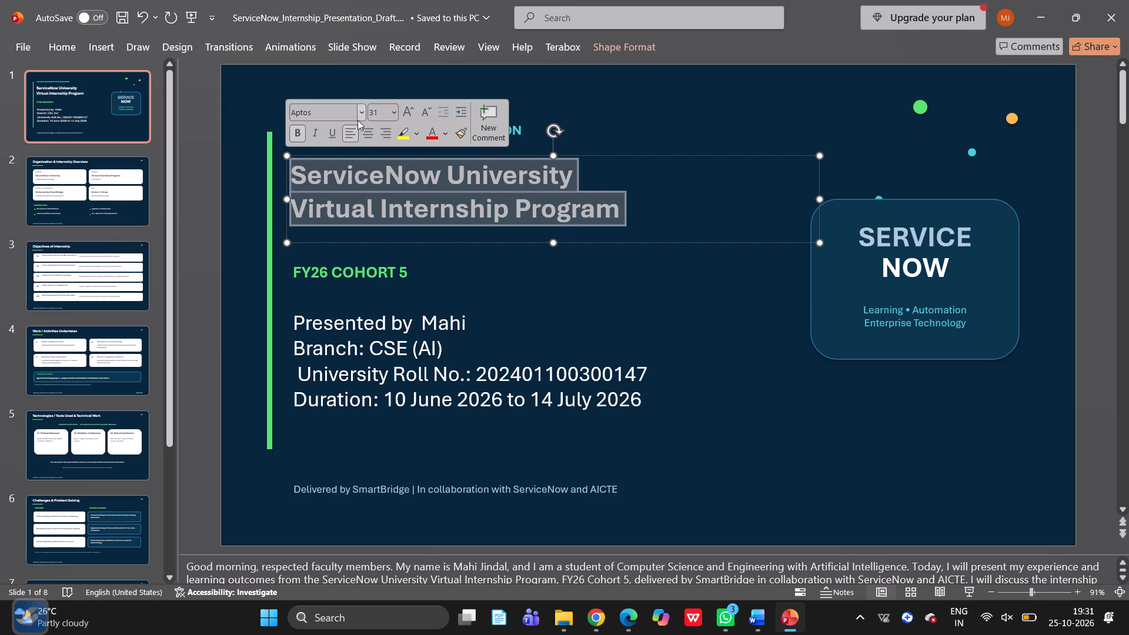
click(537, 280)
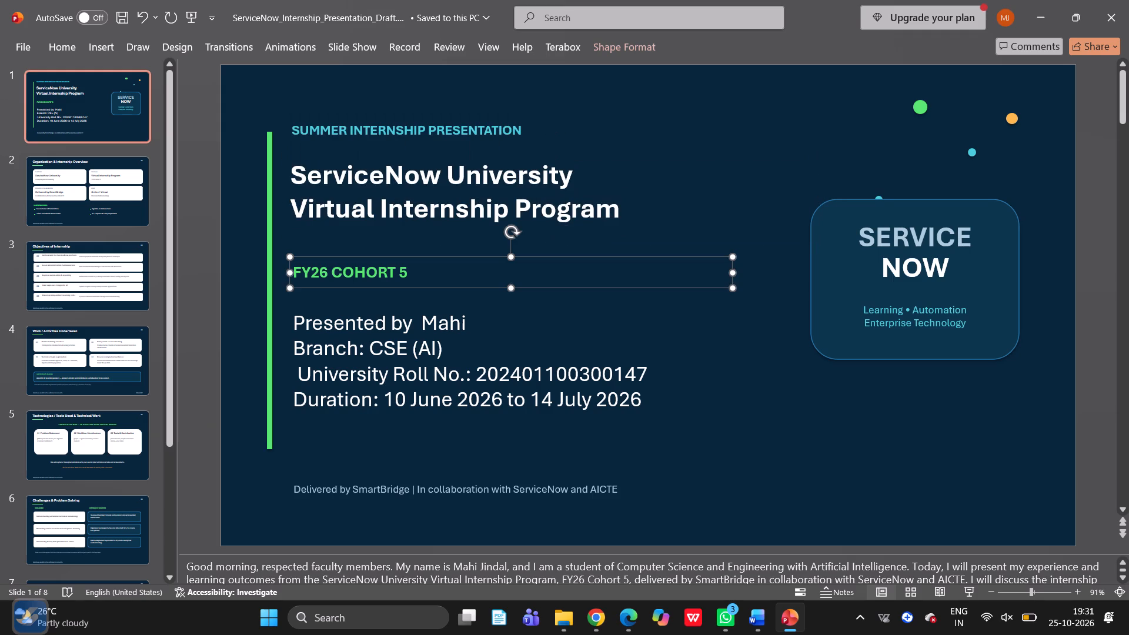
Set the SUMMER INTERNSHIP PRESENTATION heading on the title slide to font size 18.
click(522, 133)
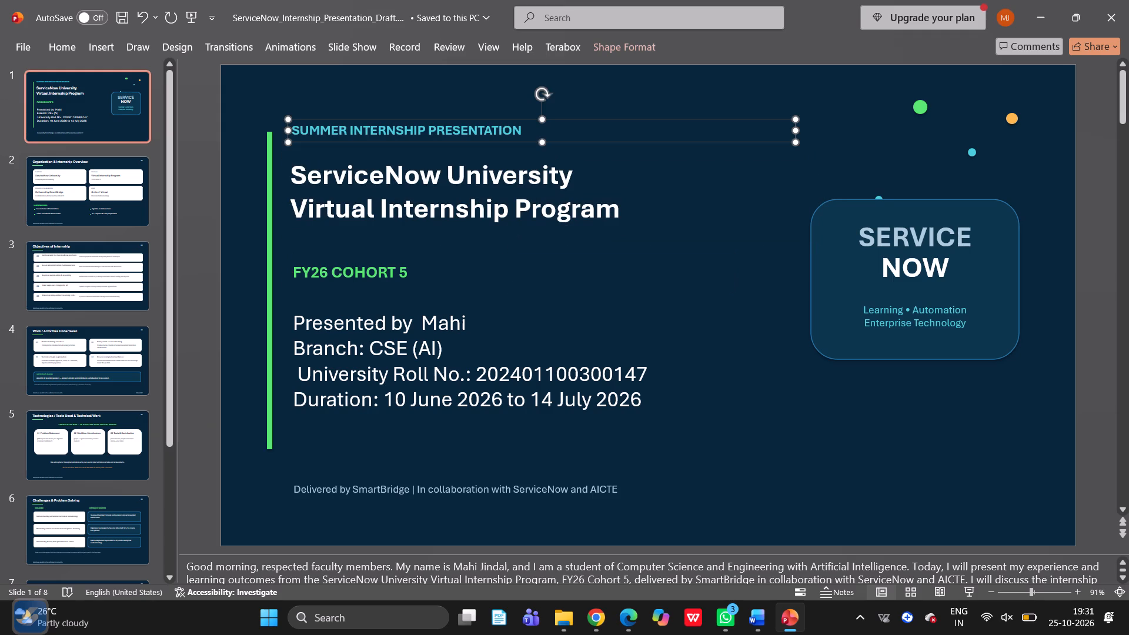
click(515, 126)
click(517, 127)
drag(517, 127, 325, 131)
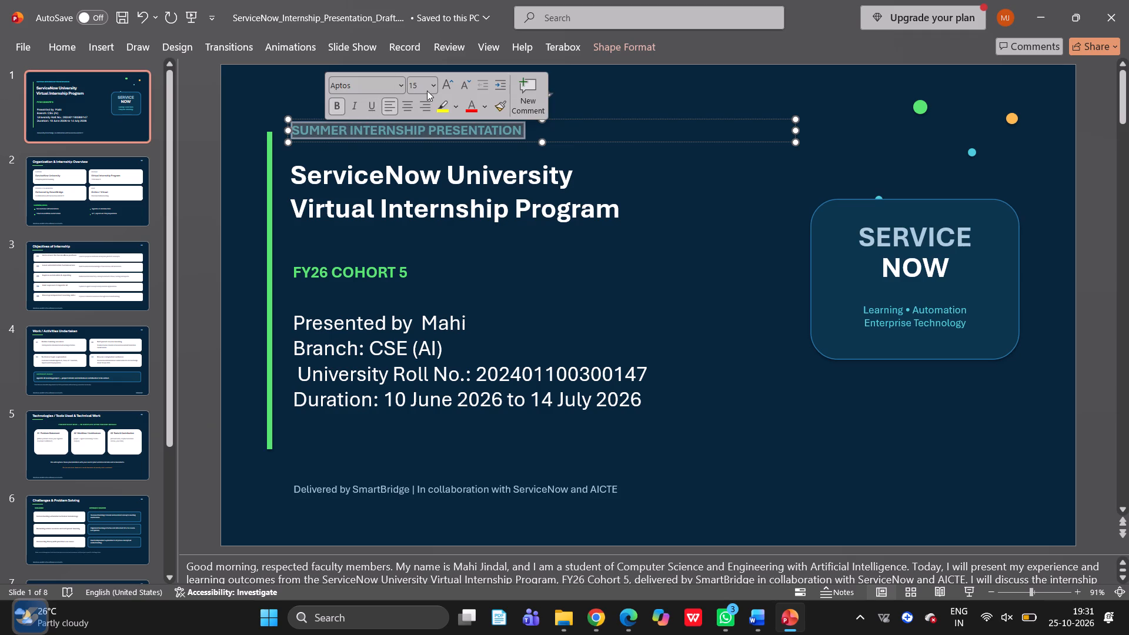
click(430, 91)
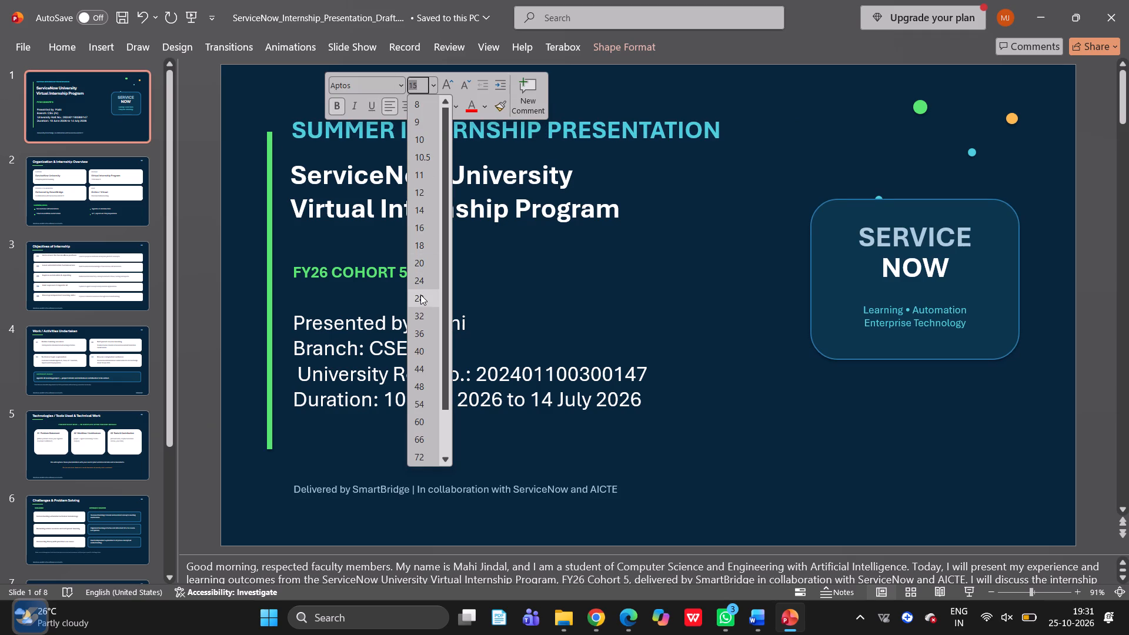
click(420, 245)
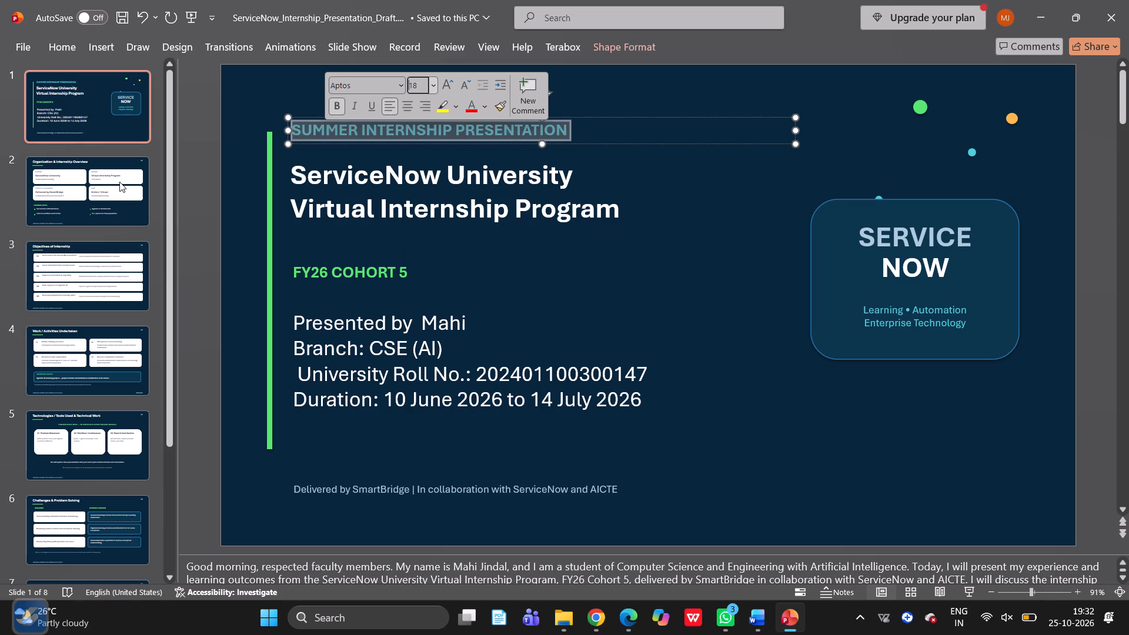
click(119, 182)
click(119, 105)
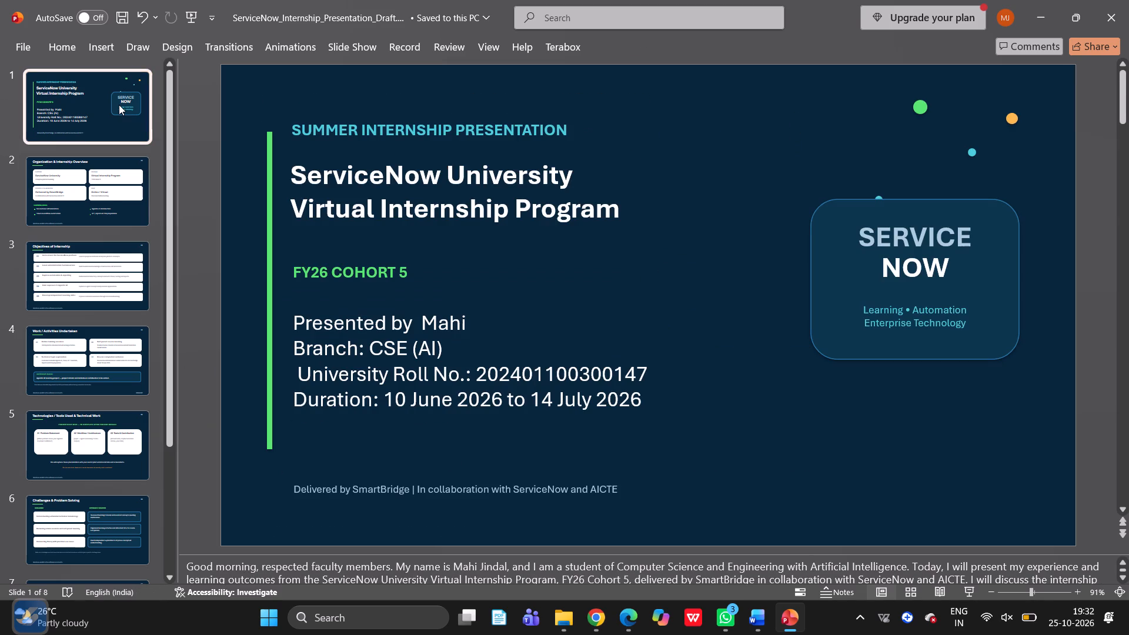
Set the two-line ServiceNow University Virtual Internship Program title to font size 24.
click(620, 220)
drag(620, 220, 286, 166)
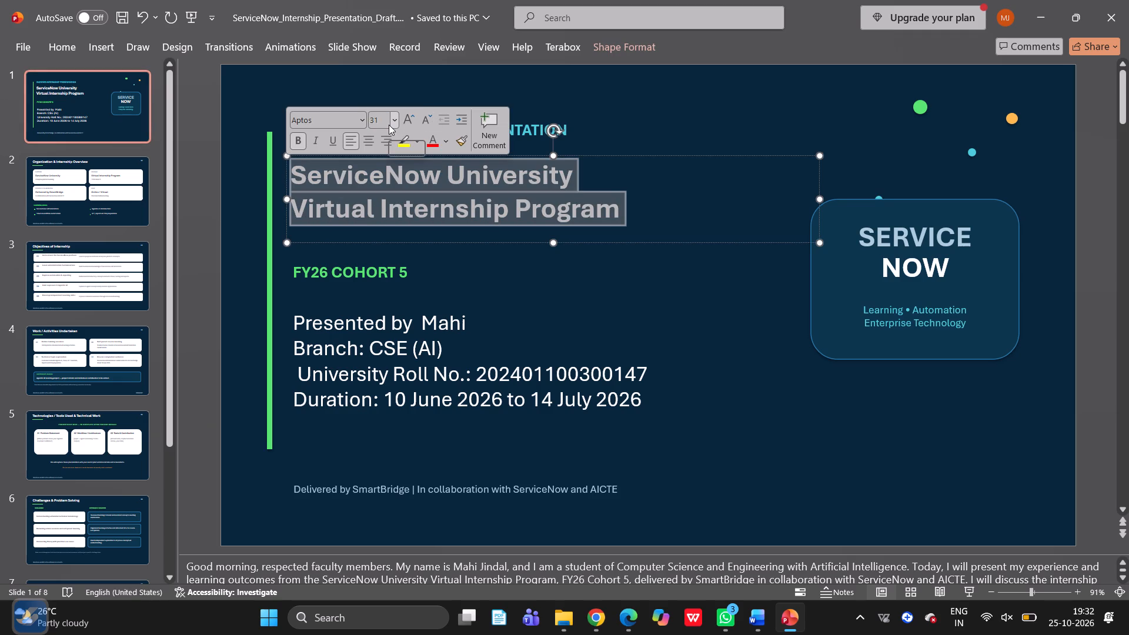
click(399, 118)
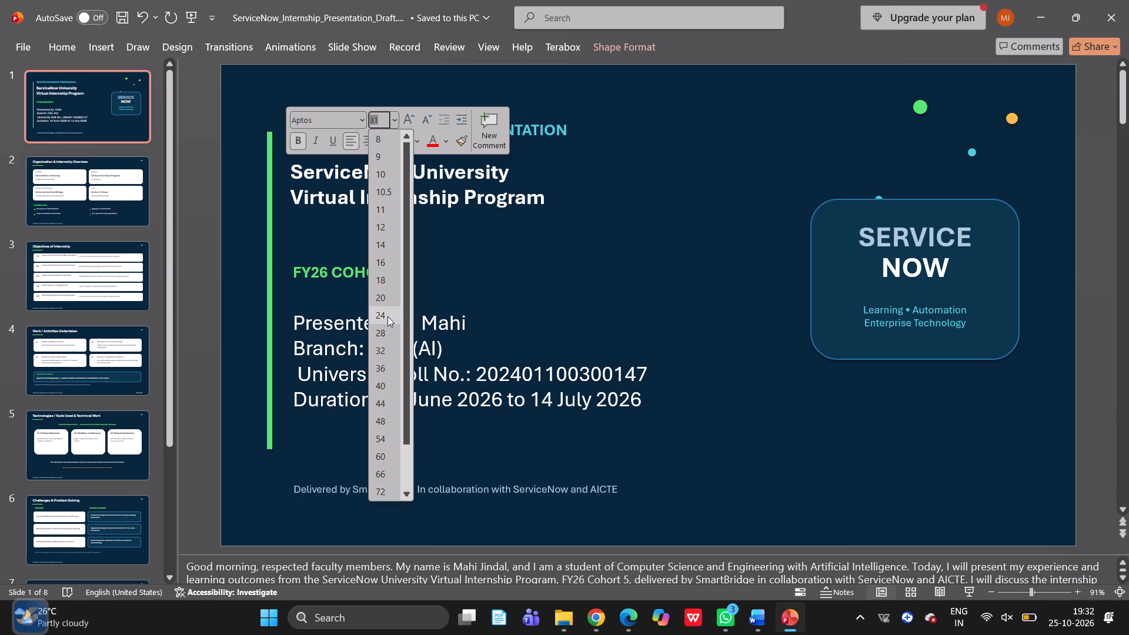
click(388, 316)
click(130, 203)
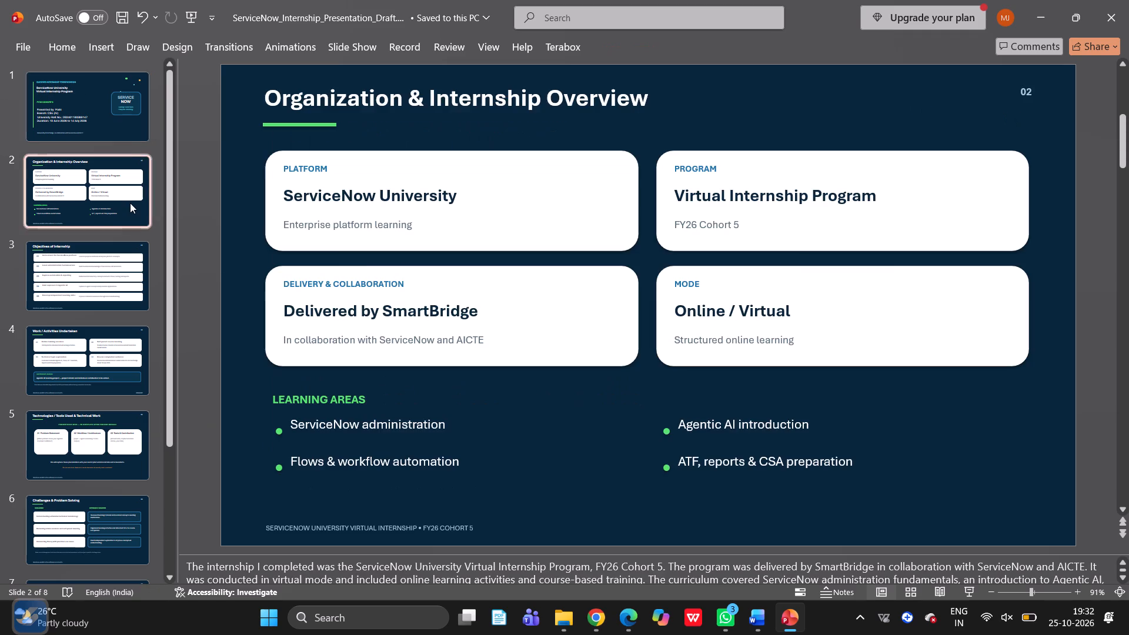
click(128, 131)
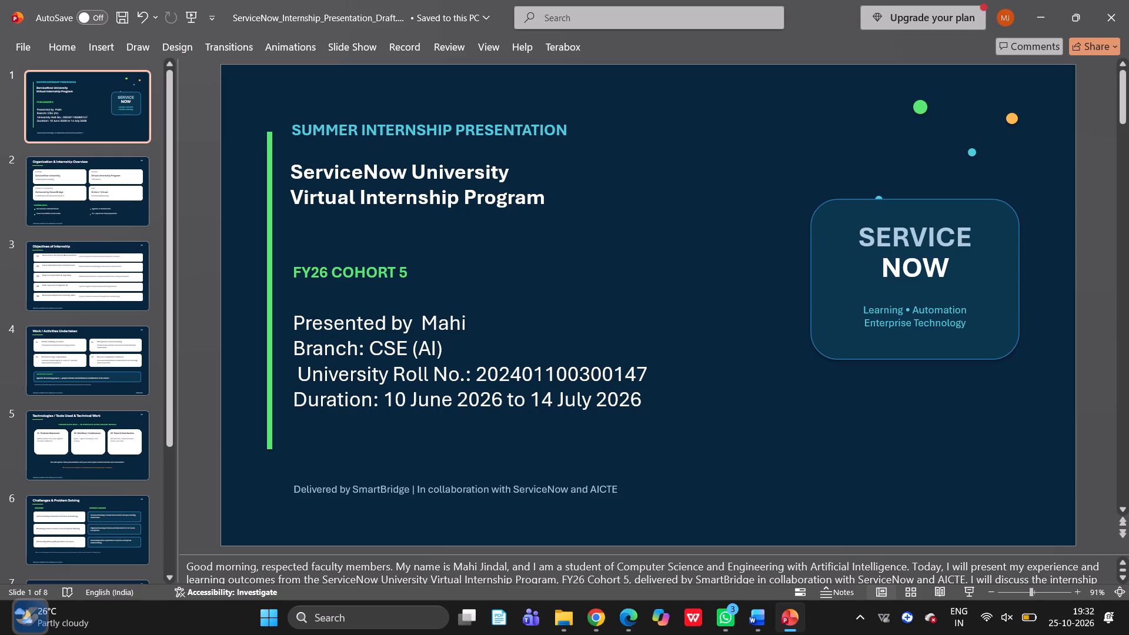
Set the SUMMER INTERNSHIP PRESENTATION heading on the title slide to font size 28.
drag(564, 127, 499, 128)
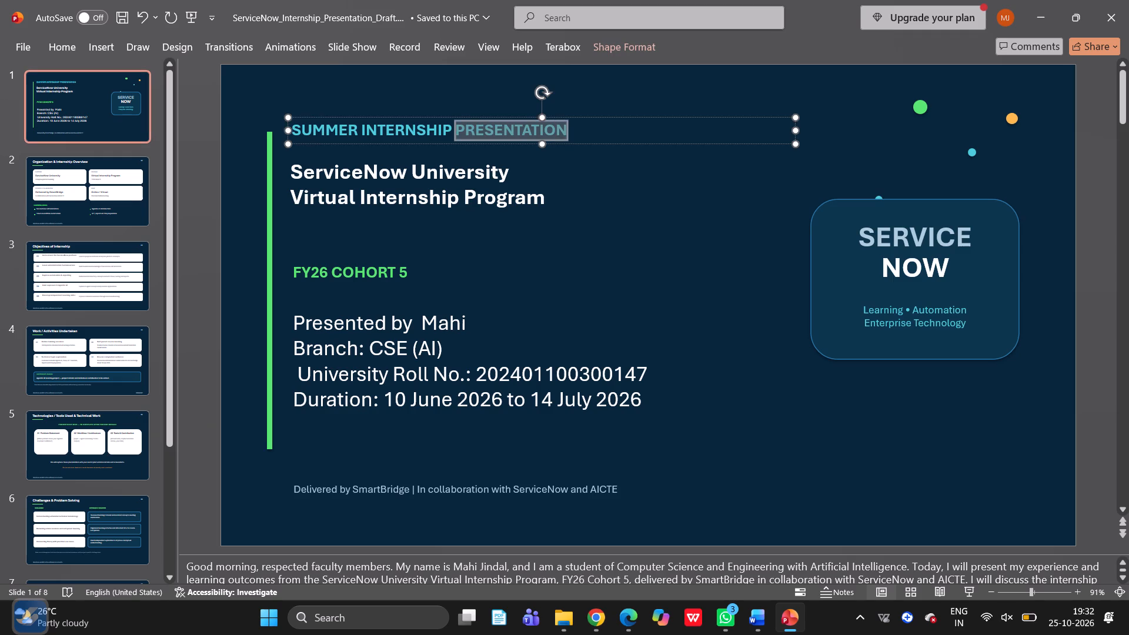
drag(499, 128, 256, 155)
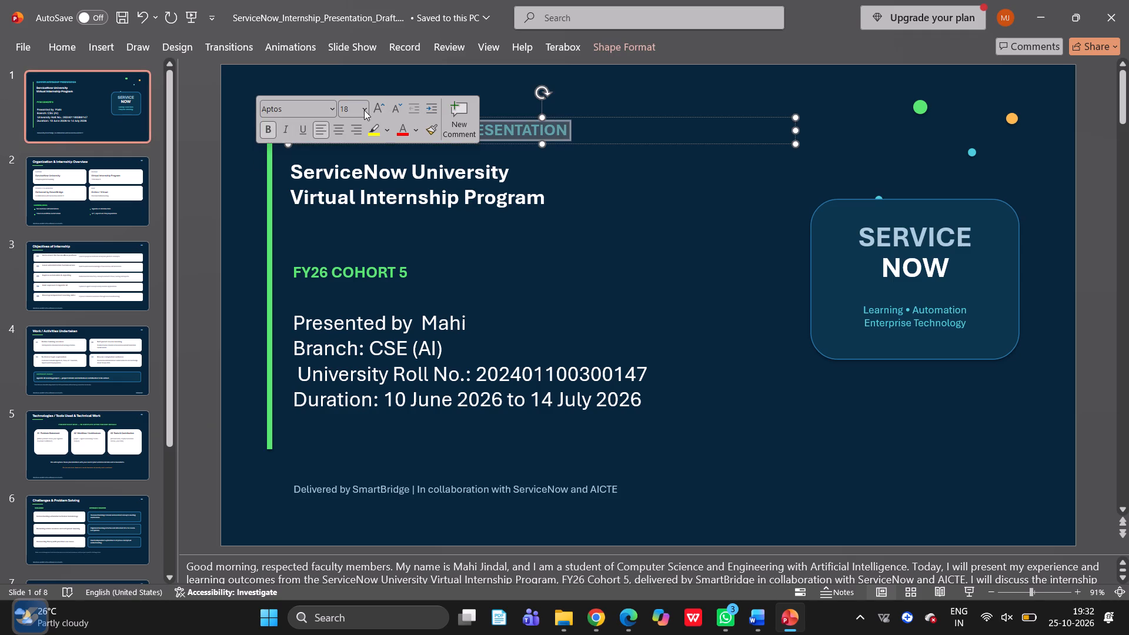
click(364, 111)
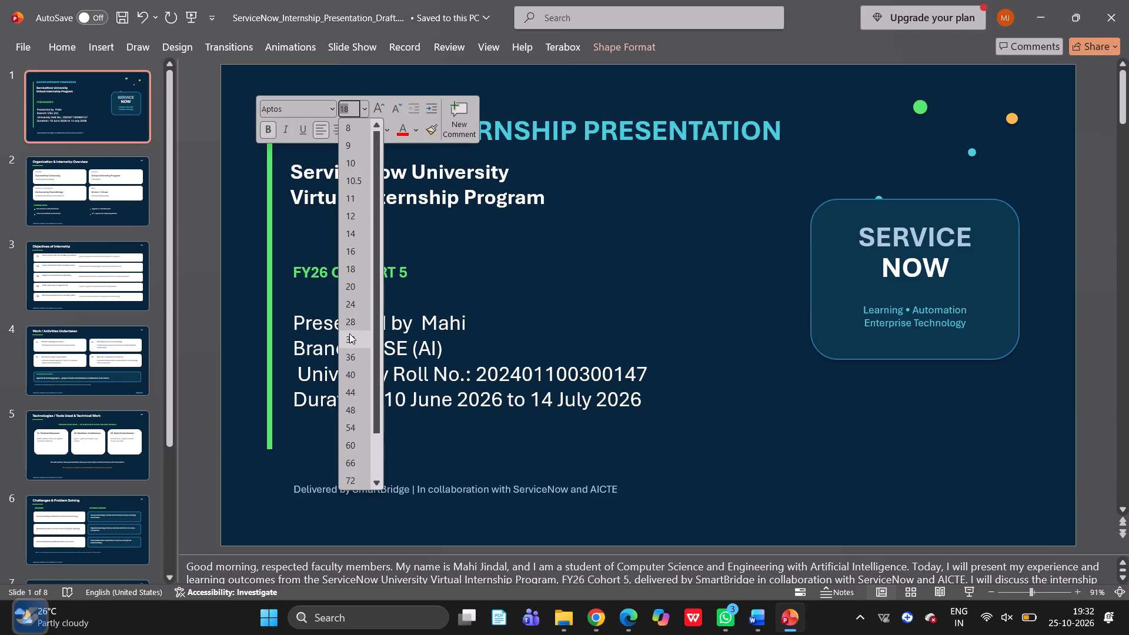
click(352, 319)
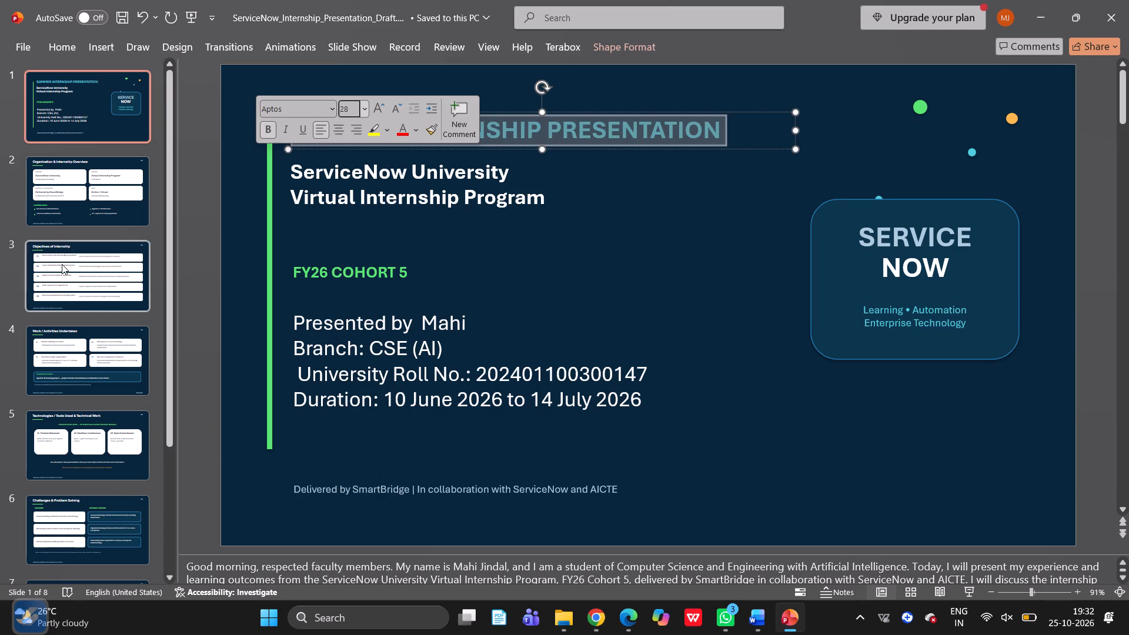
click(66, 226)
click(98, 117)
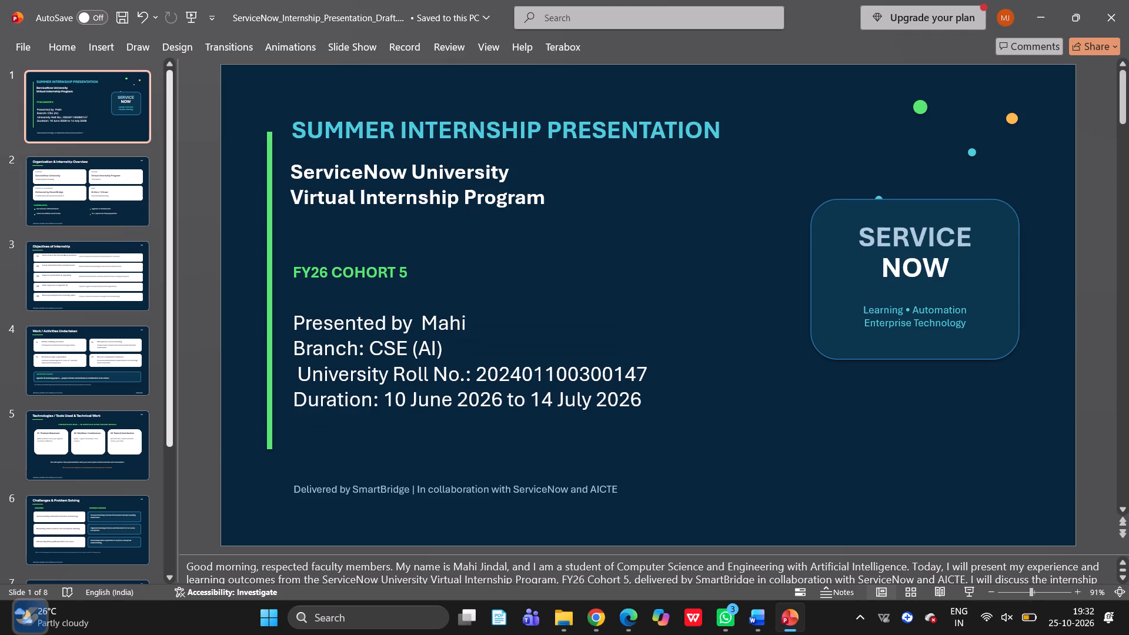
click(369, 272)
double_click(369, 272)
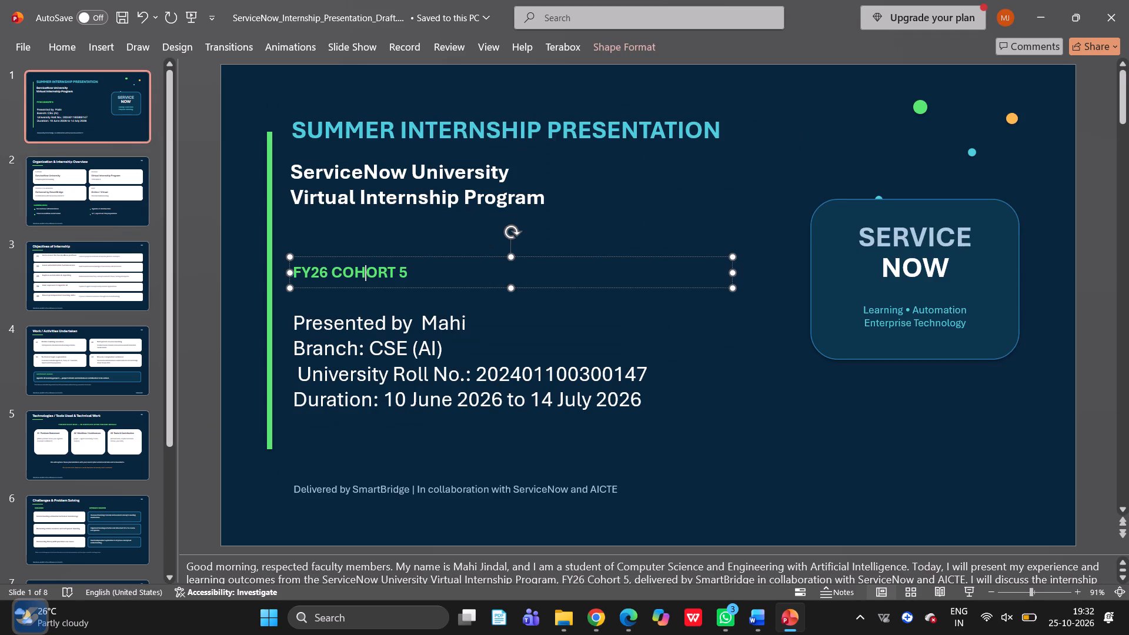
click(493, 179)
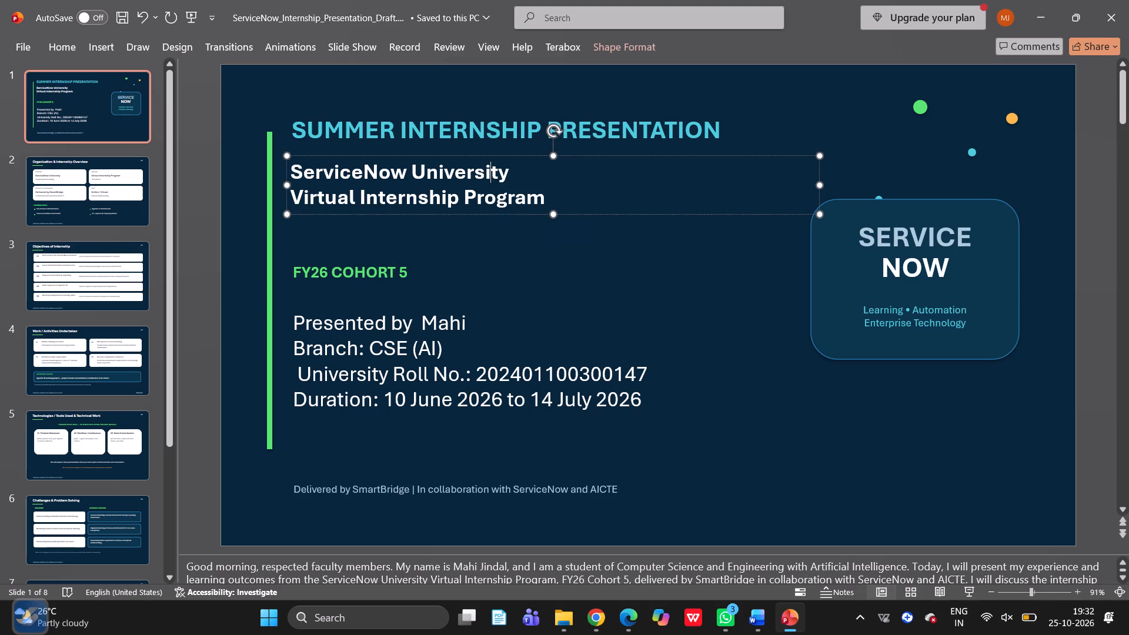
Set the two-line ServiceNow University Virtual Internship Program title on the title slide to font size 20.
double_click(493, 179)
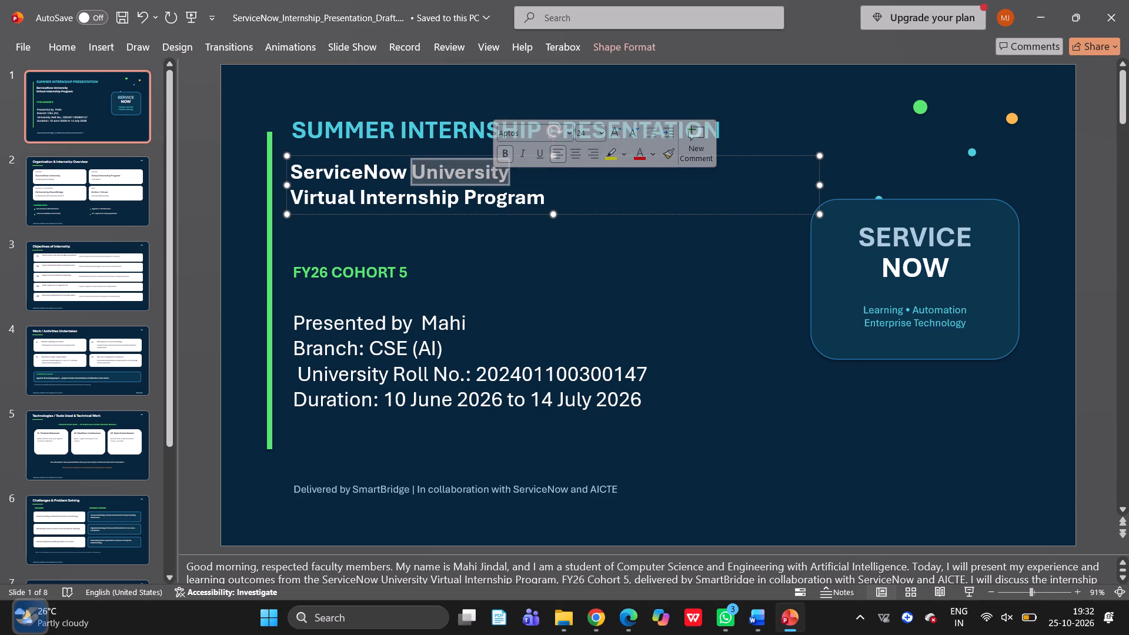
click(542, 193)
drag(542, 193, 351, 171)
click(462, 125)
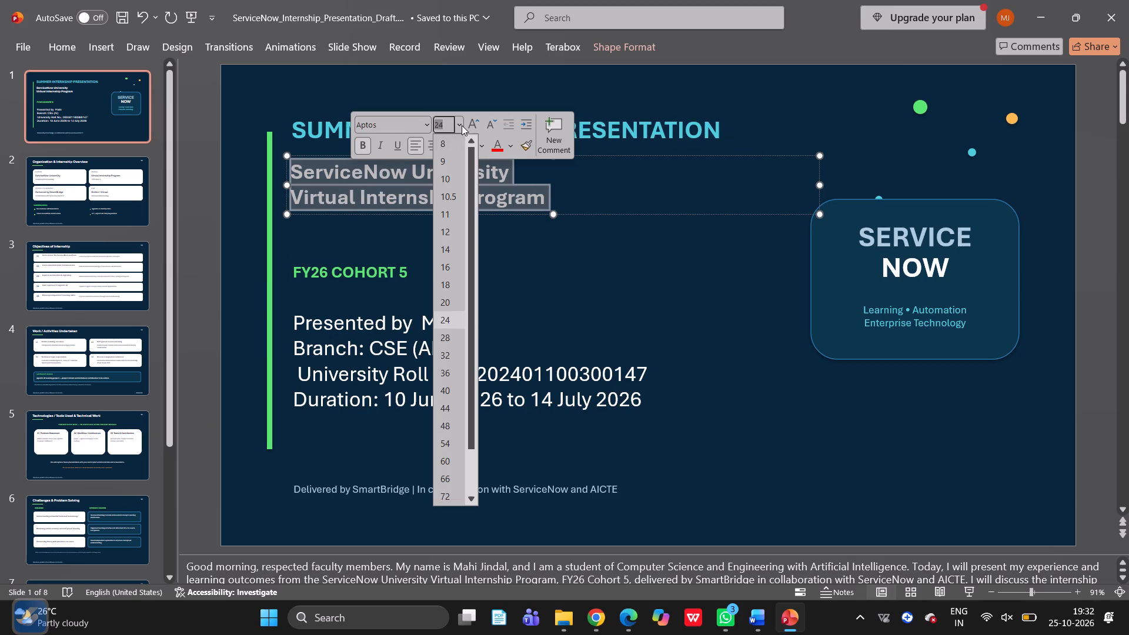
click(453, 287)
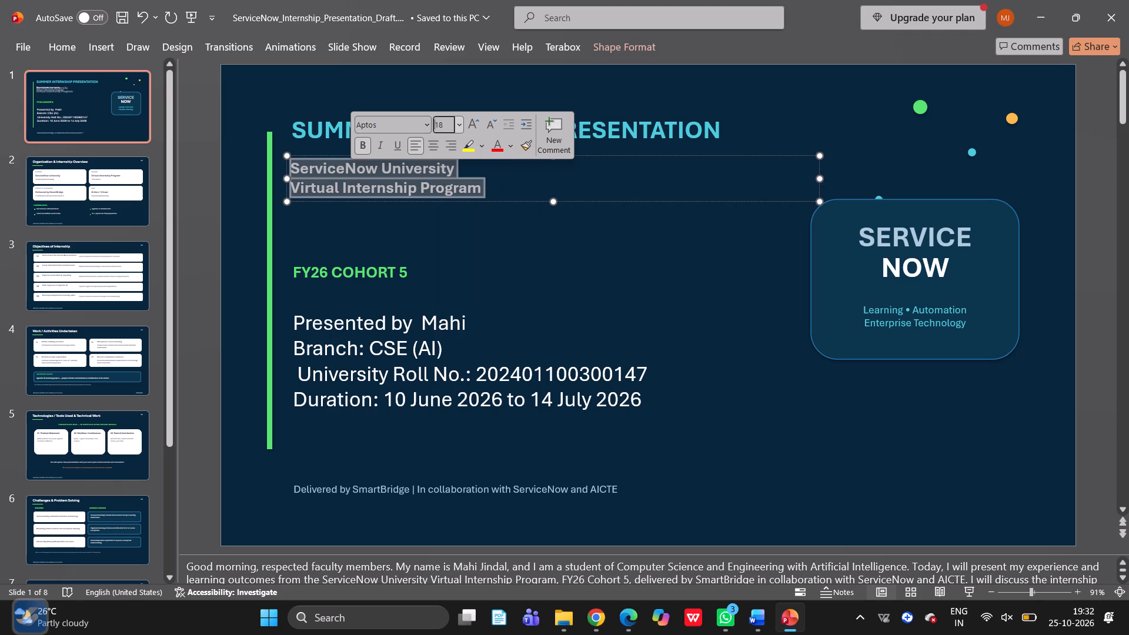
click(463, 131)
click(451, 300)
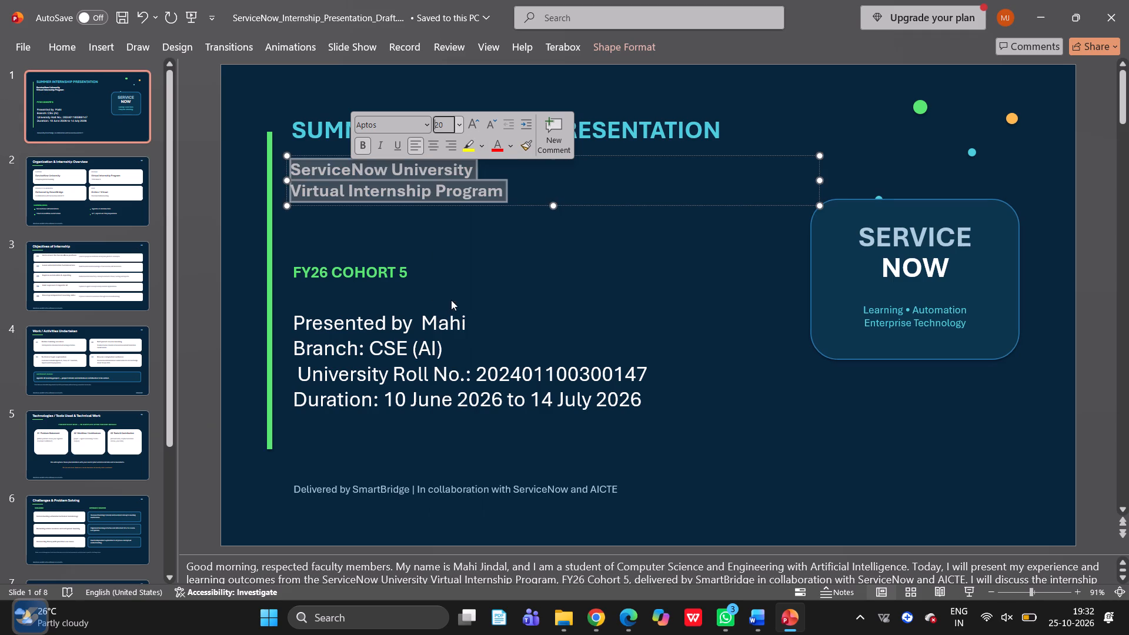
Delete the EDITABLE PPT footer label from the Work / Activities Undertaken slide.
click(138, 185)
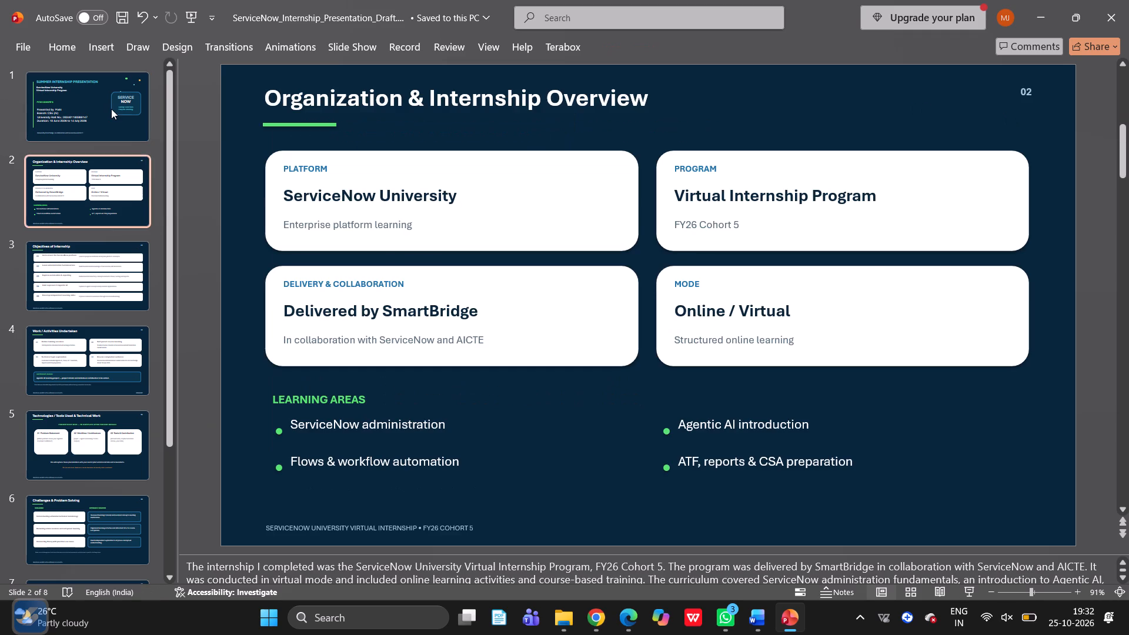
click(111, 109)
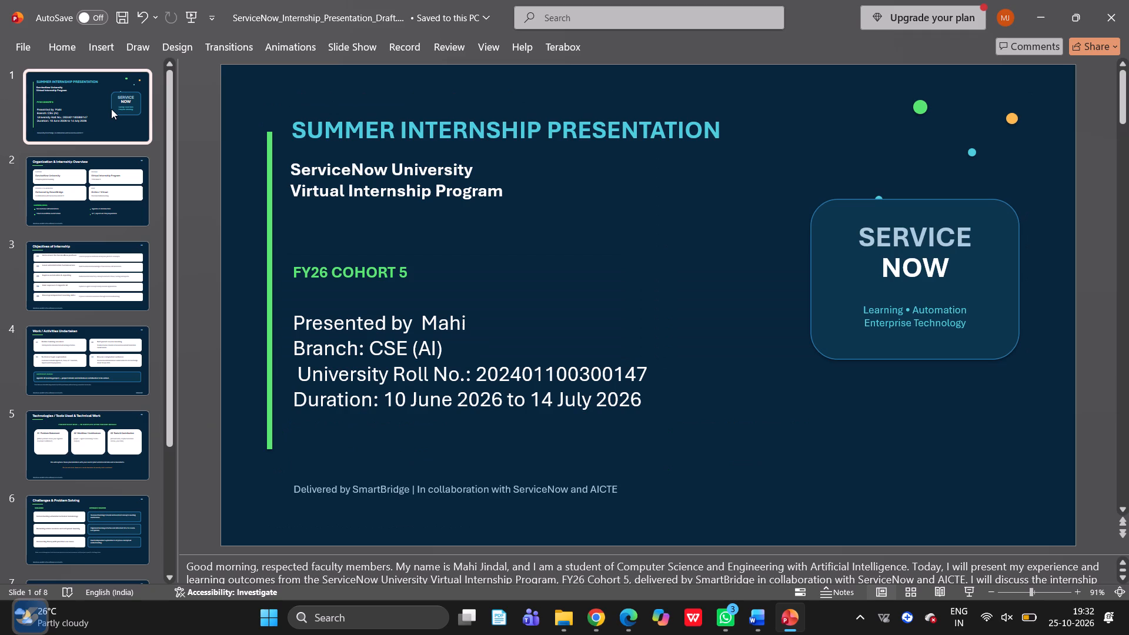
click(86, 194)
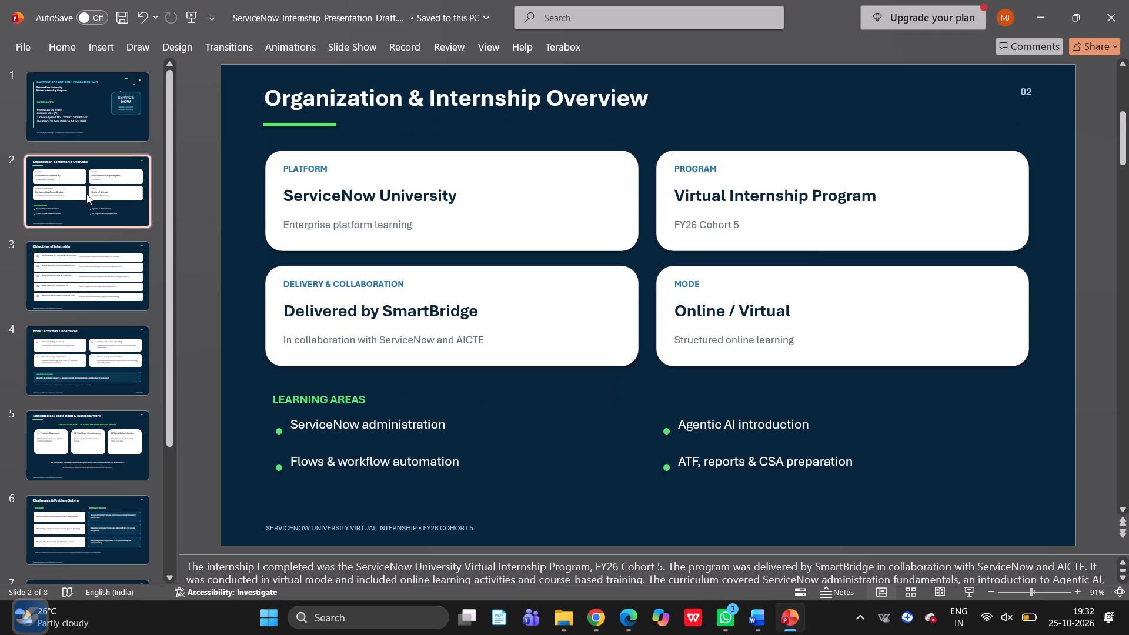
click(85, 283)
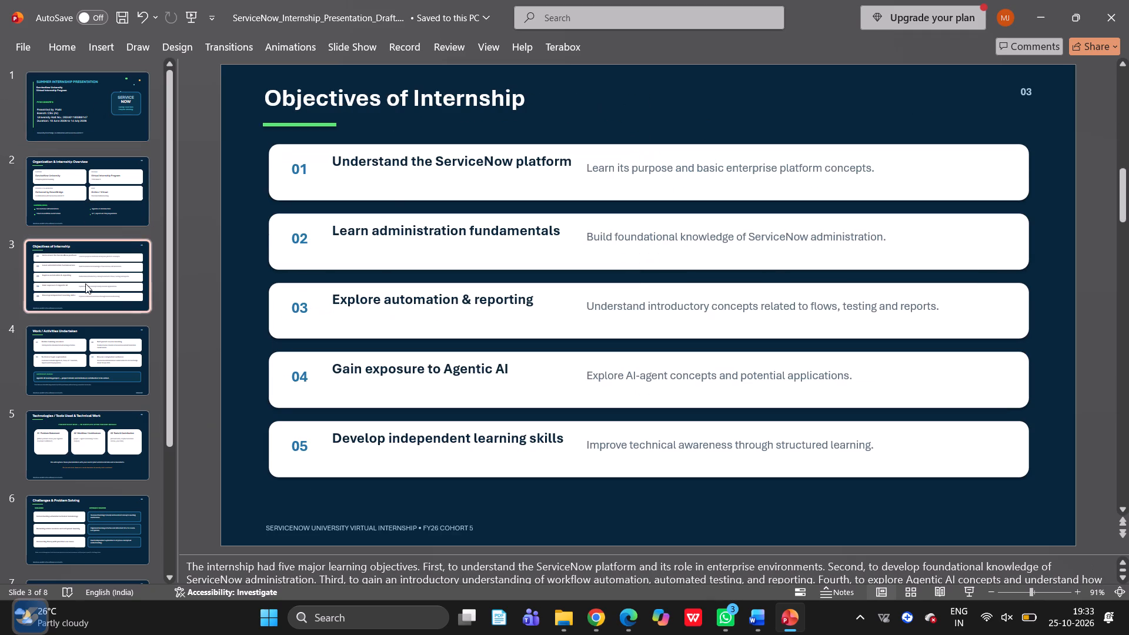
key(Right)
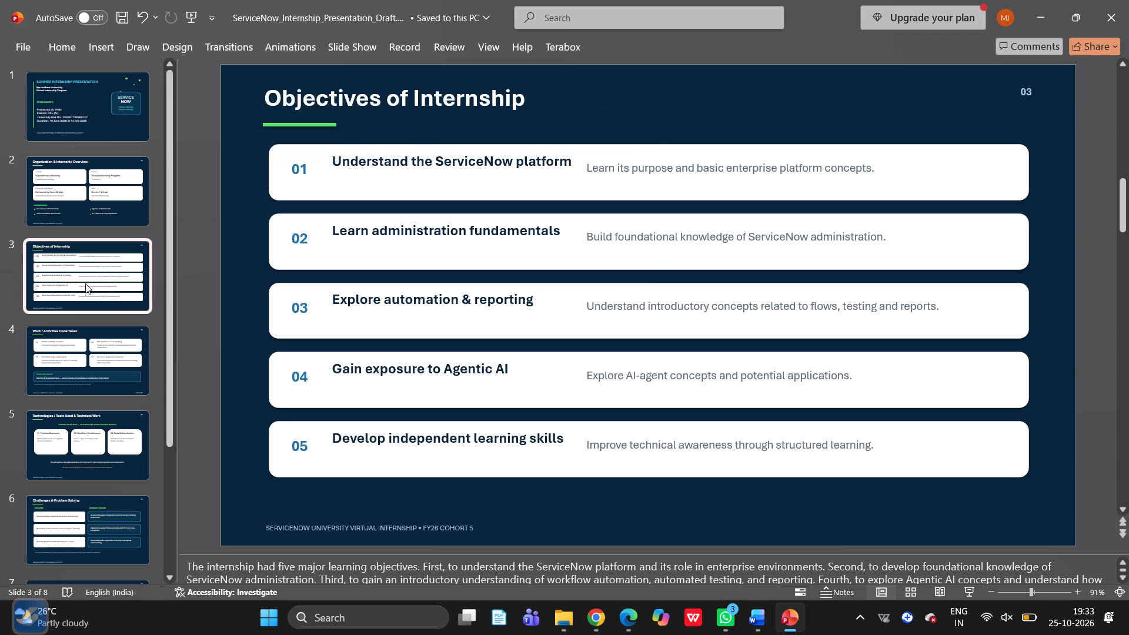
key(Down)
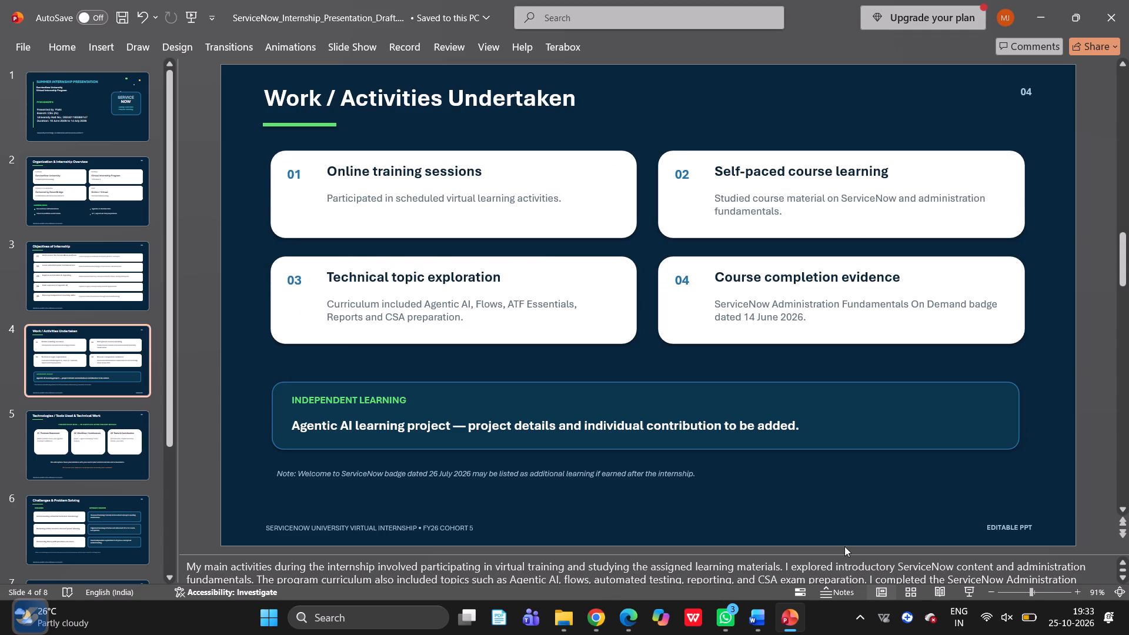
click(1010, 530)
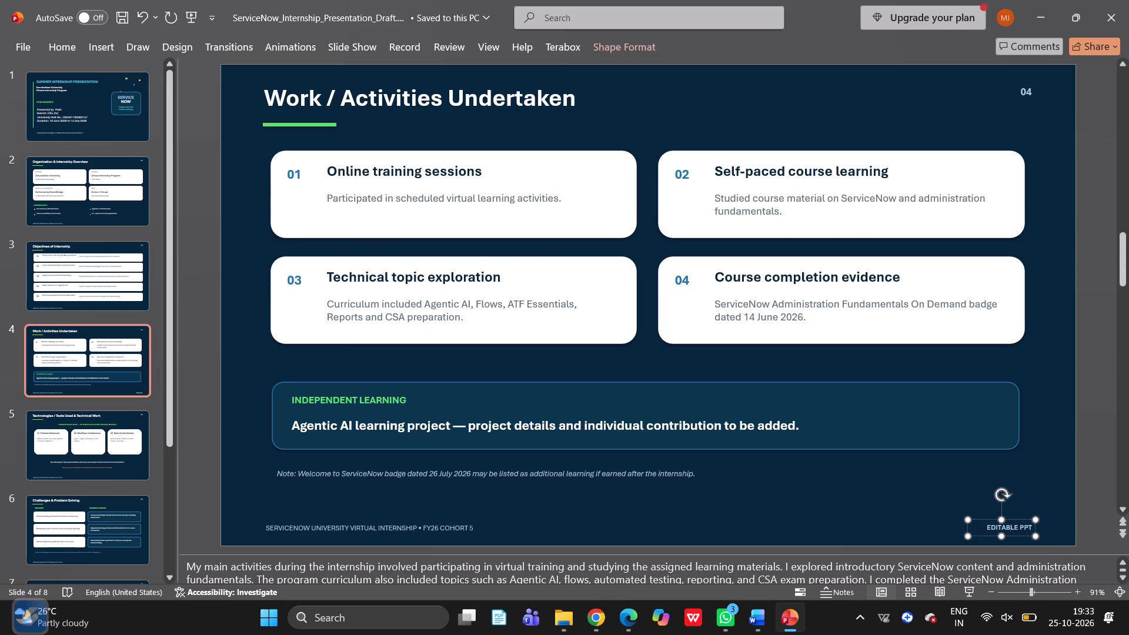
click(1031, 528)
key(BackSpace)
key(BackSpace)
key(BackSpace)
key(BackSpace)
key(BackSpace)
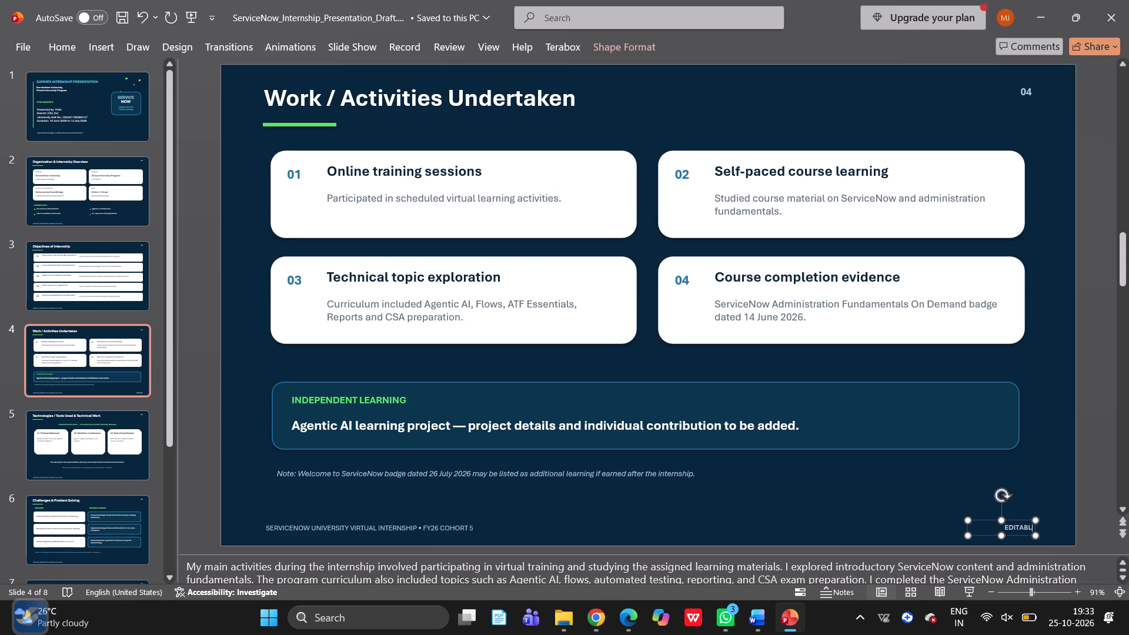
key(BackSpace)
key(BackSpace)
key(BackSpace)
key(BackSpace)
key(BackSpace)
key(BackSpace)
key(BackSpace)
Review the slides from Technologies / Tools Used & Technical Work through to the closing Thank You! slide.
click(67, 457)
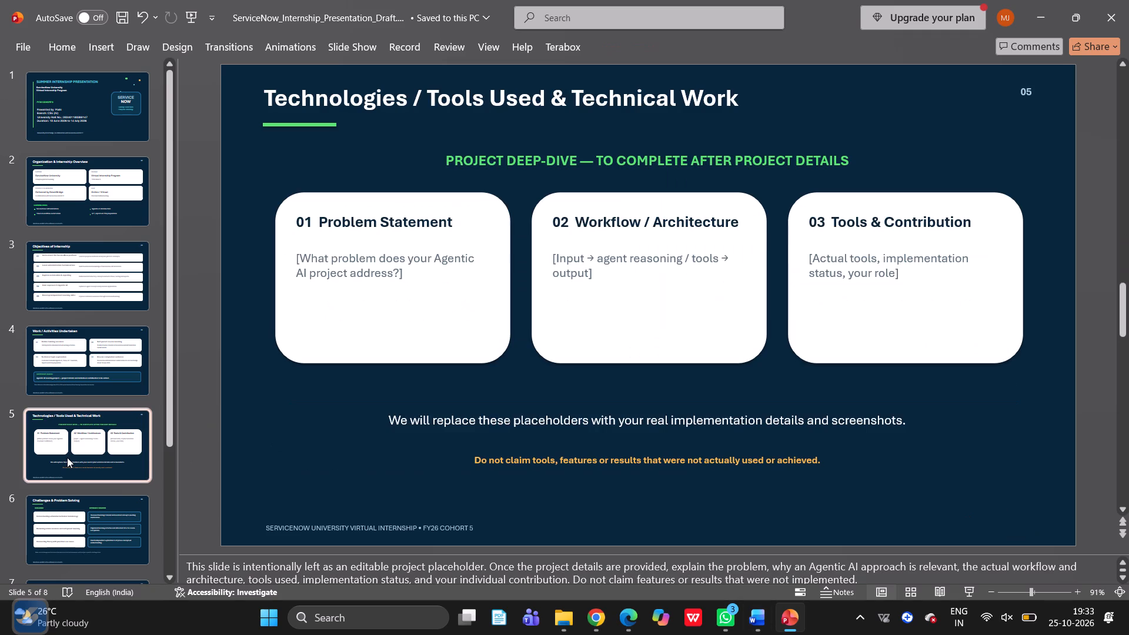
scroll(79, 532, down, 1)
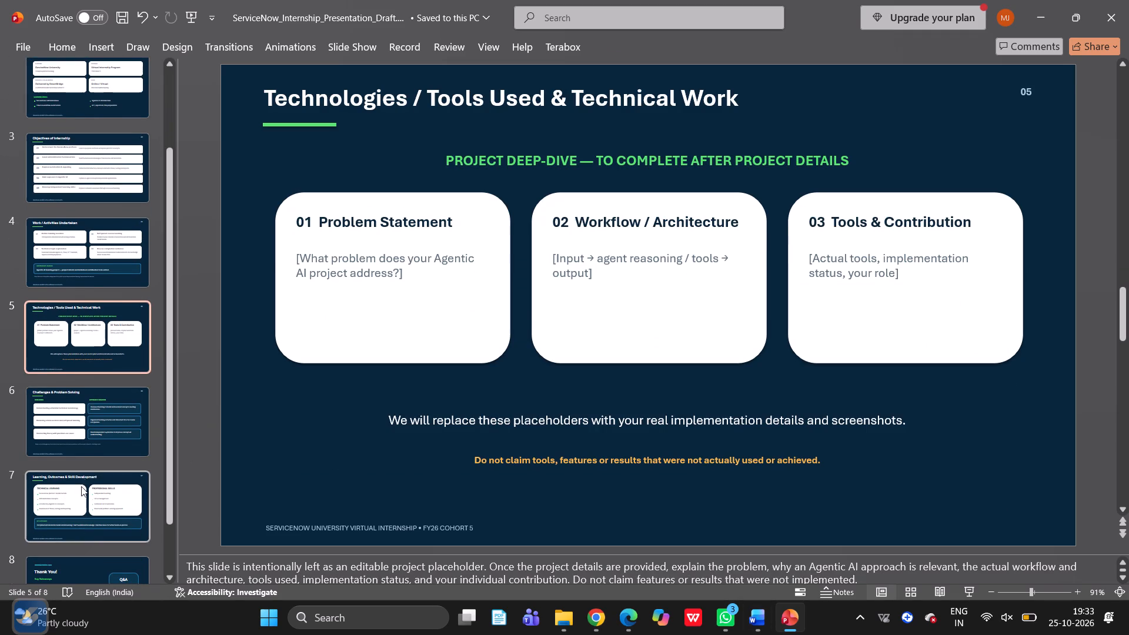
click(98, 458)
click(103, 429)
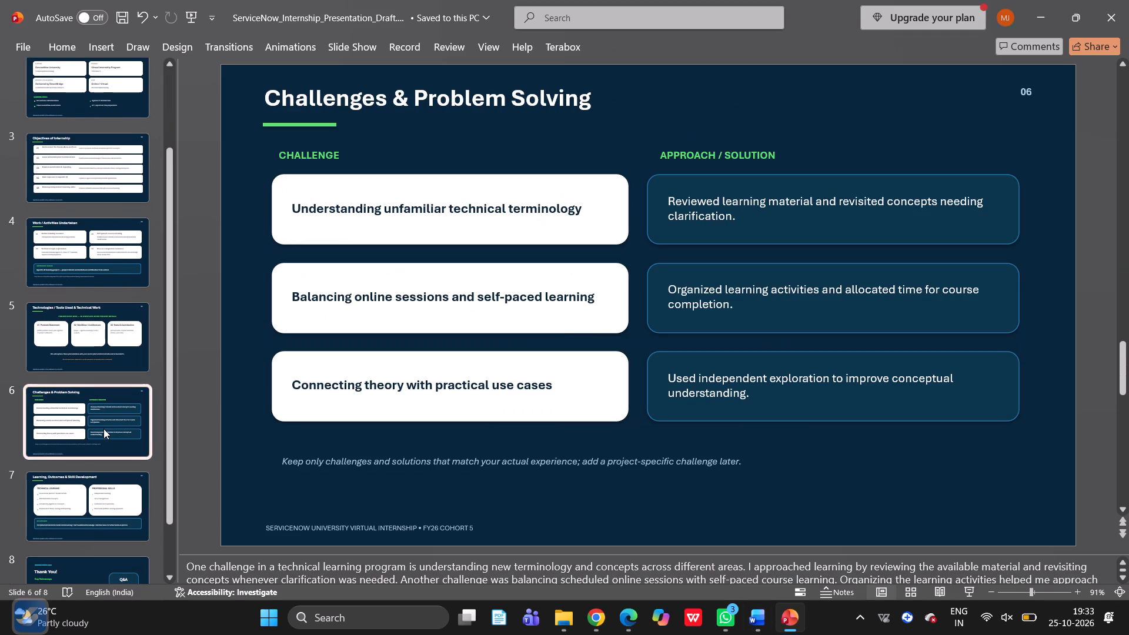
scroll(103, 429, down, 1)
click(103, 429)
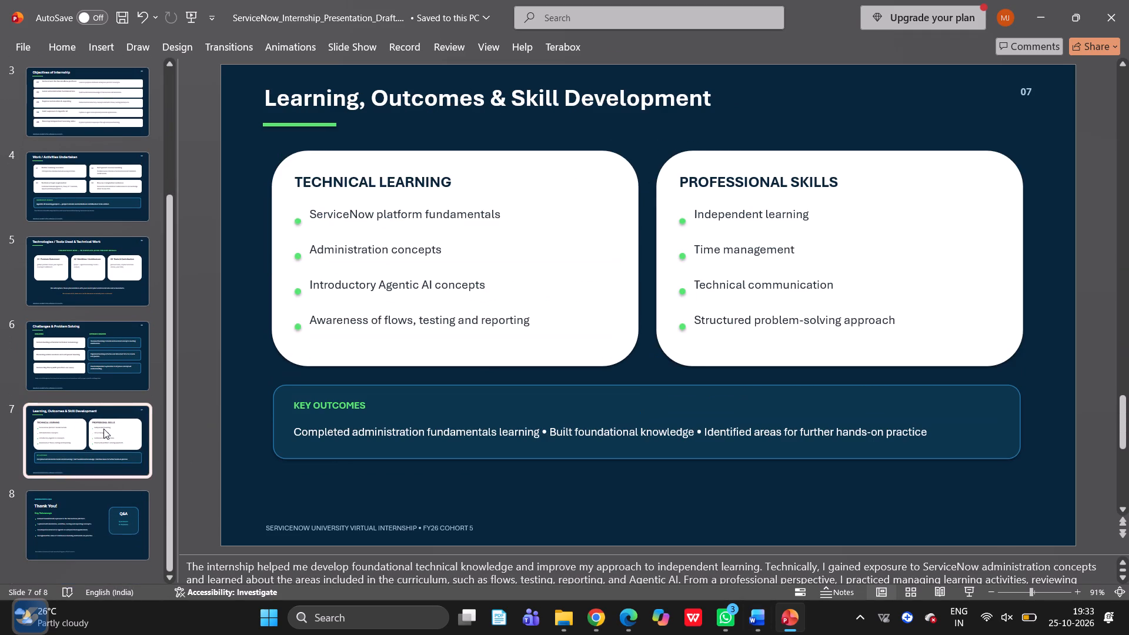
scroll(103, 429, down, 1)
click(82, 552)
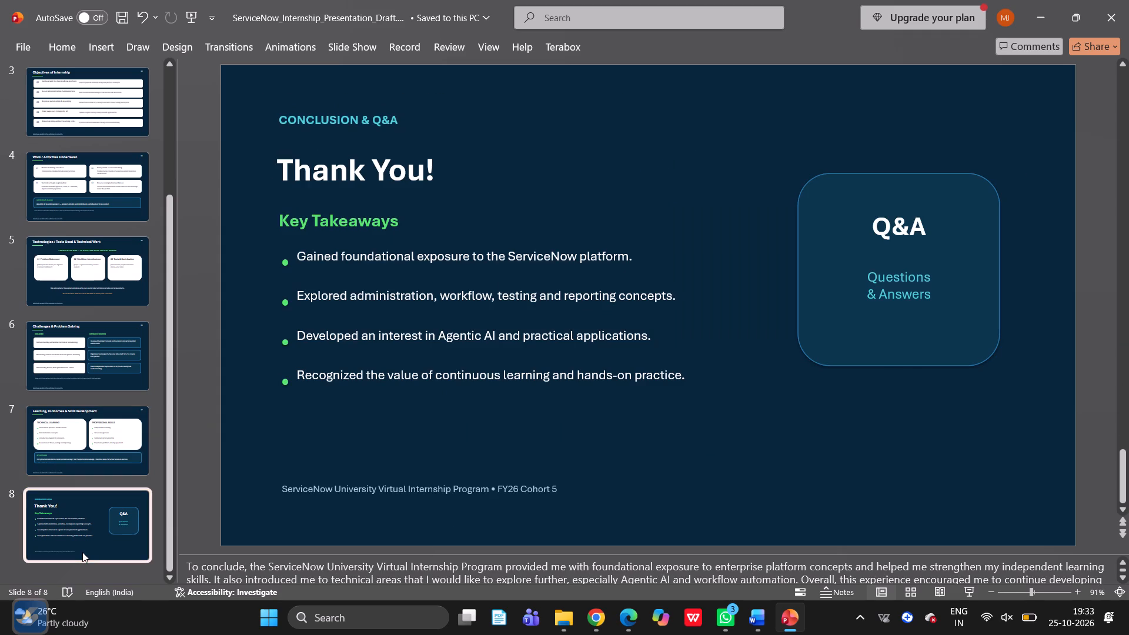
Recheck the deck's slides, including the title slide, the Organization & Internship Overview footer and the closing Thank You! slide.
scroll(82, 552, up, 6)
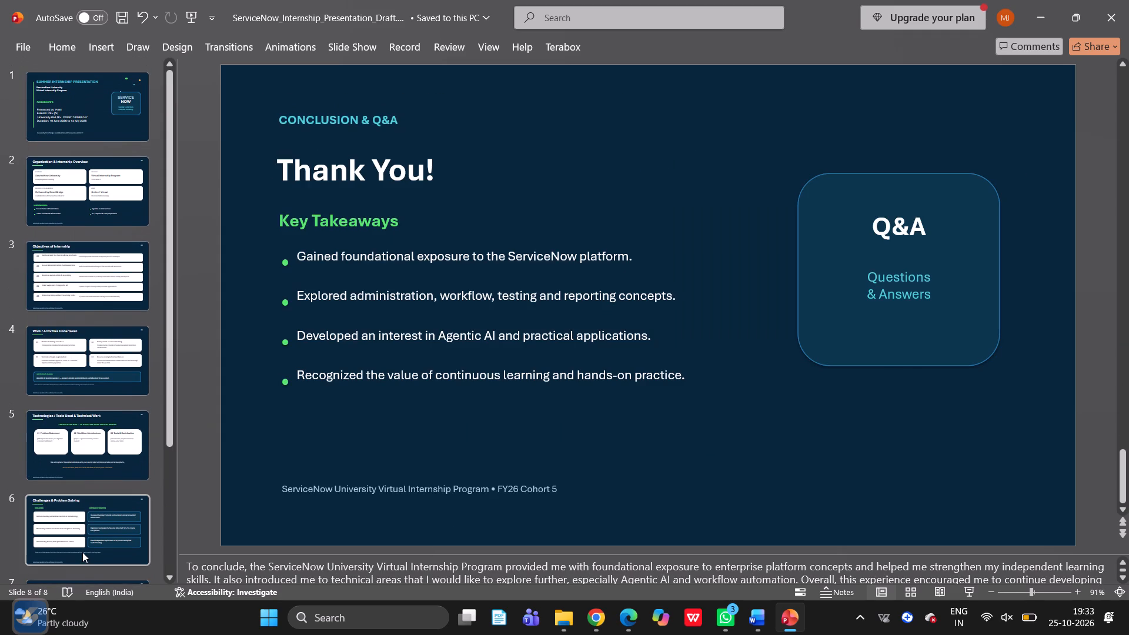
click(123, 346)
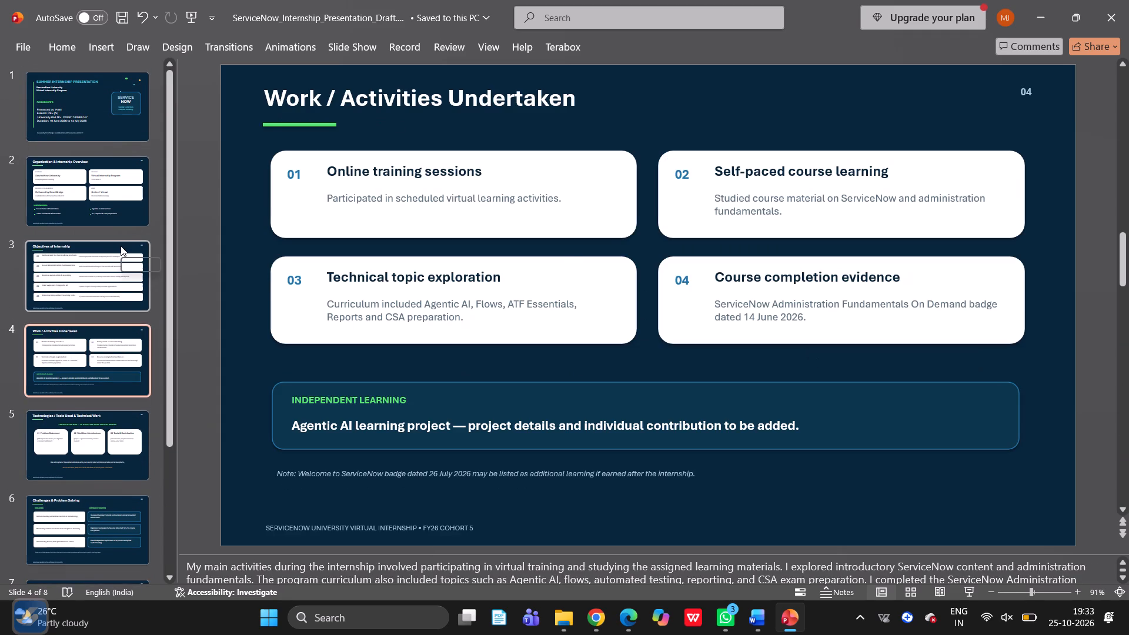
click(121, 246)
click(124, 106)
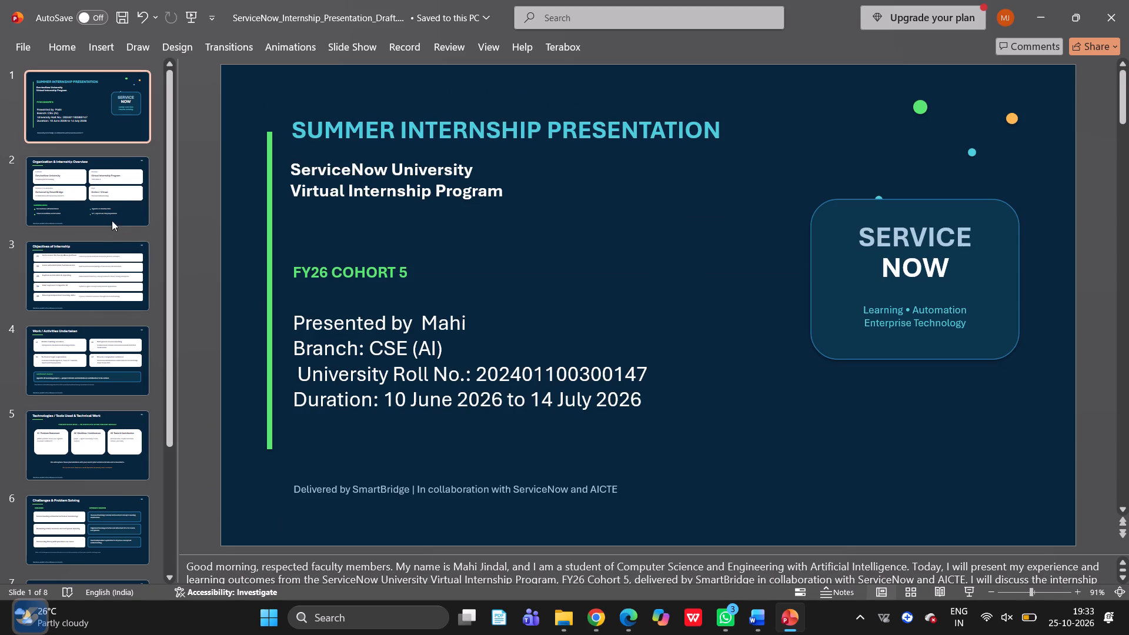
click(119, 195)
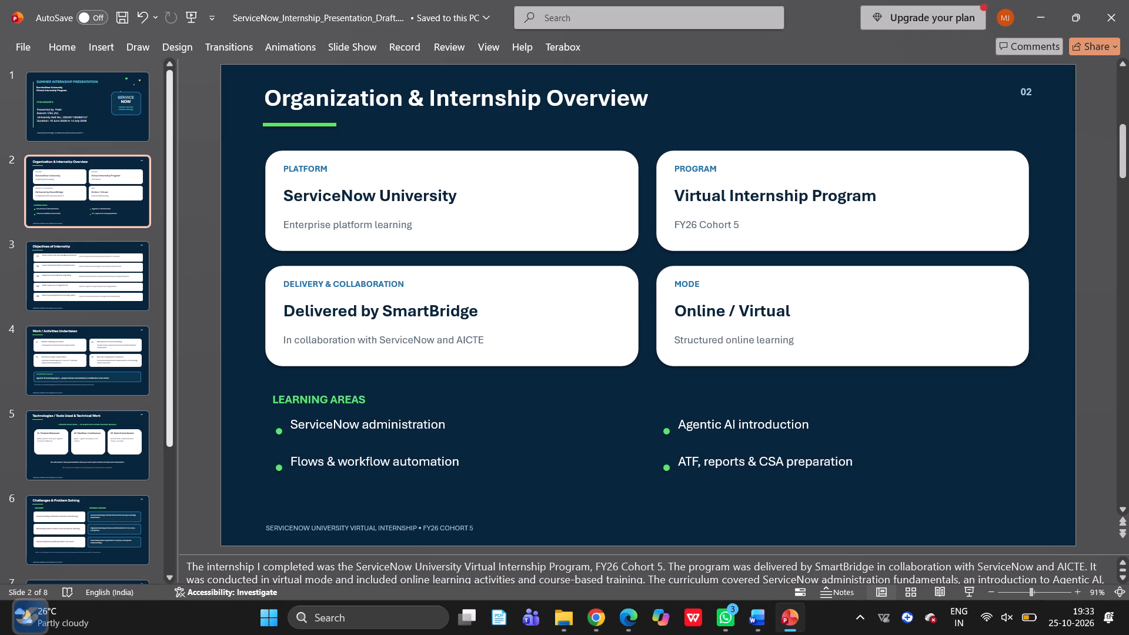
click(396, 527)
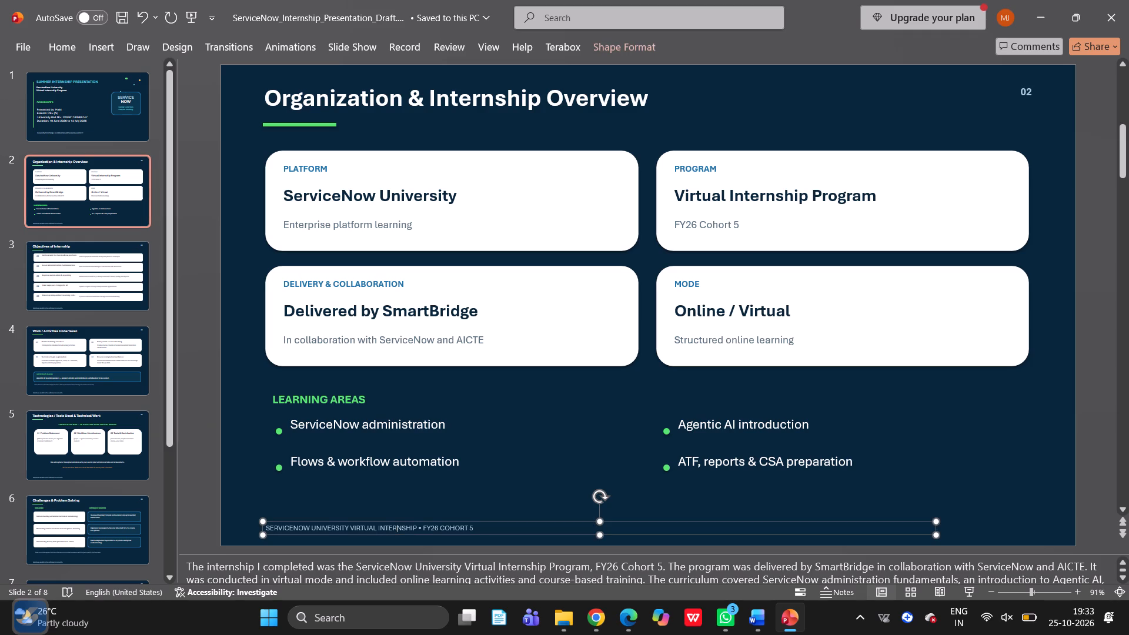
click(130, 362)
click(96, 263)
scroll(96, 263, down, 1)
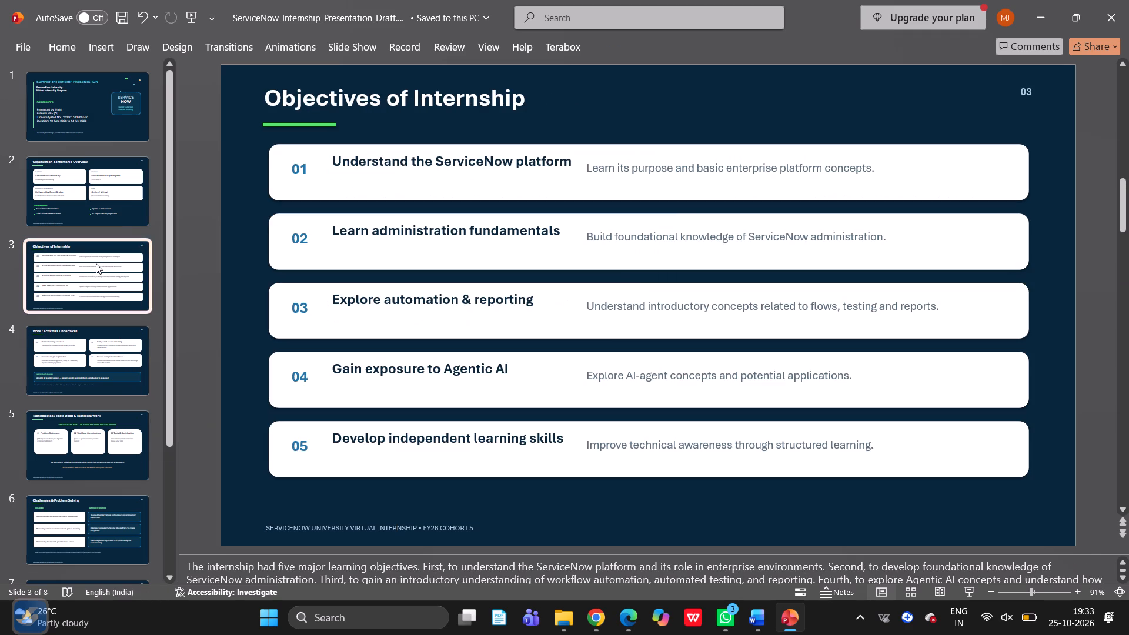
scroll(96, 263, down, 2)
click(96, 263)
scroll(96, 263, down, 5)
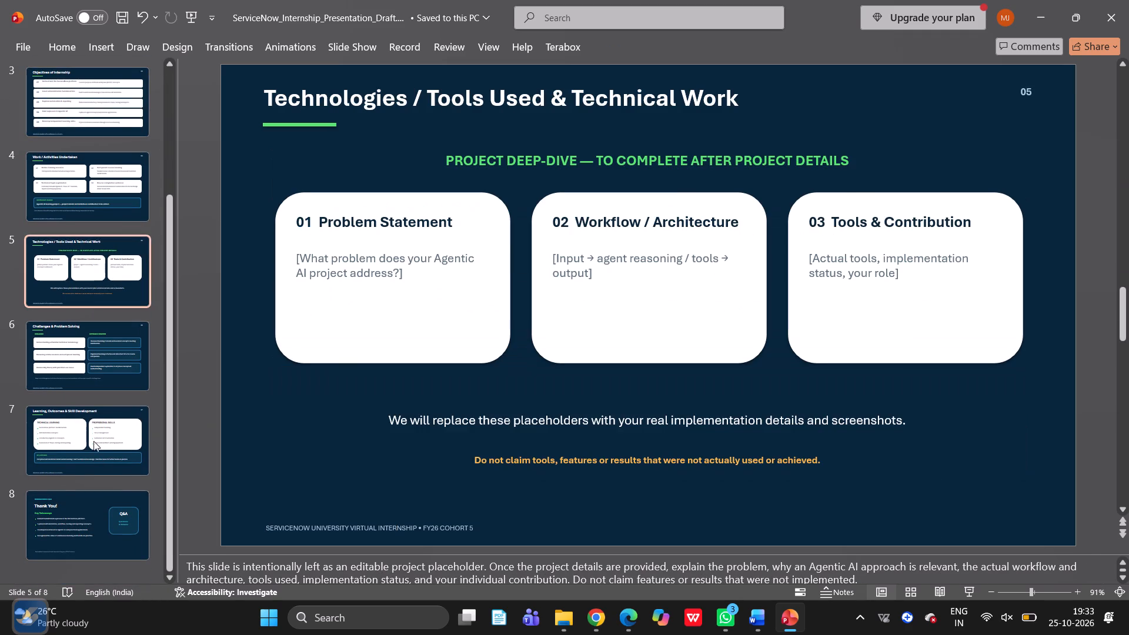
click(128, 533)
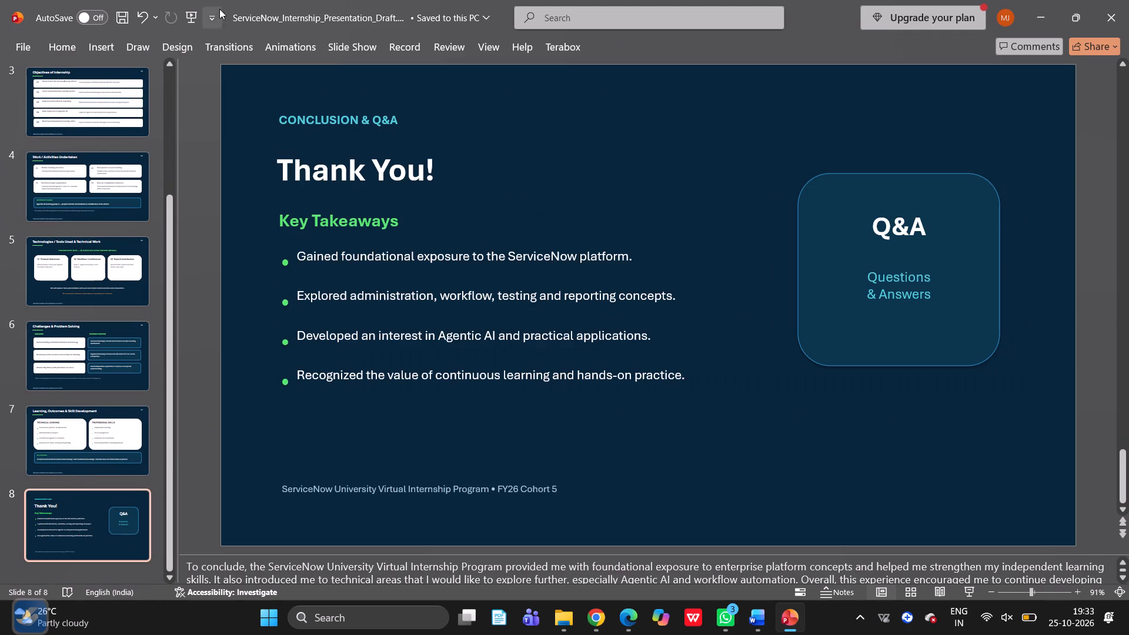
Save the edited presentation under its existing name.
click(24, 50)
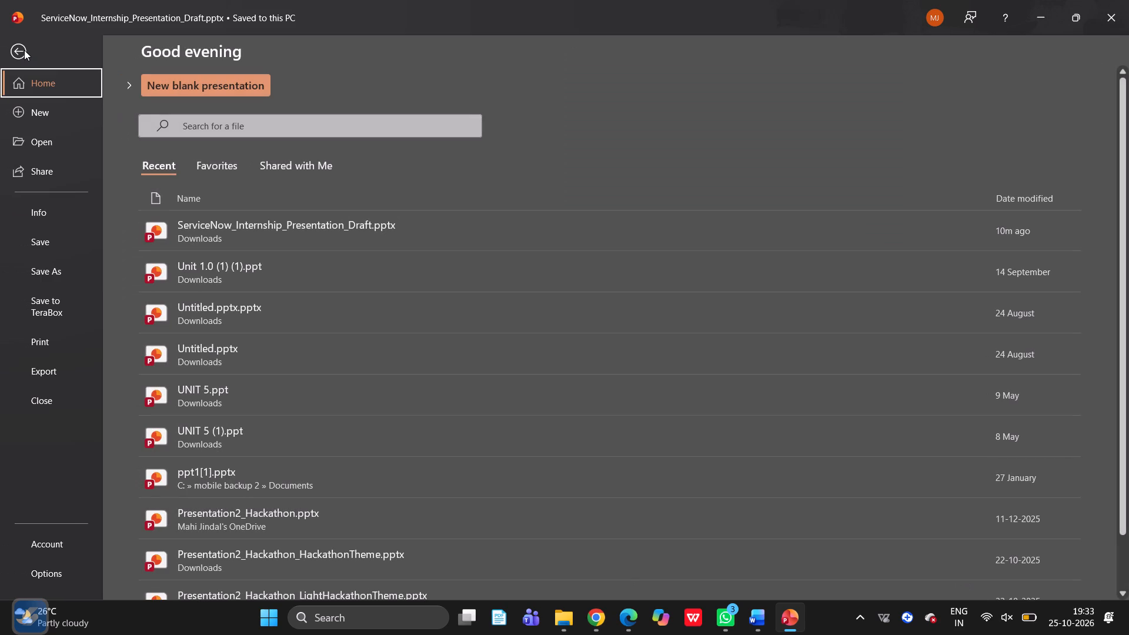
click(50, 238)
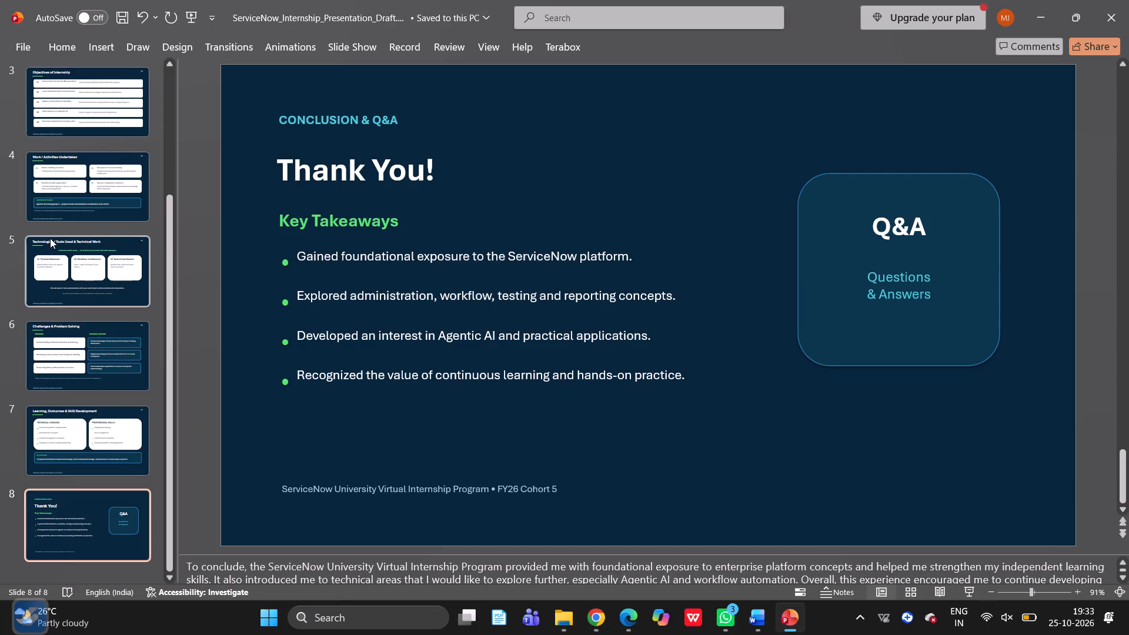
Start saving a copy of the presentation and choose the STUDY folder as its destination.
click(26, 48)
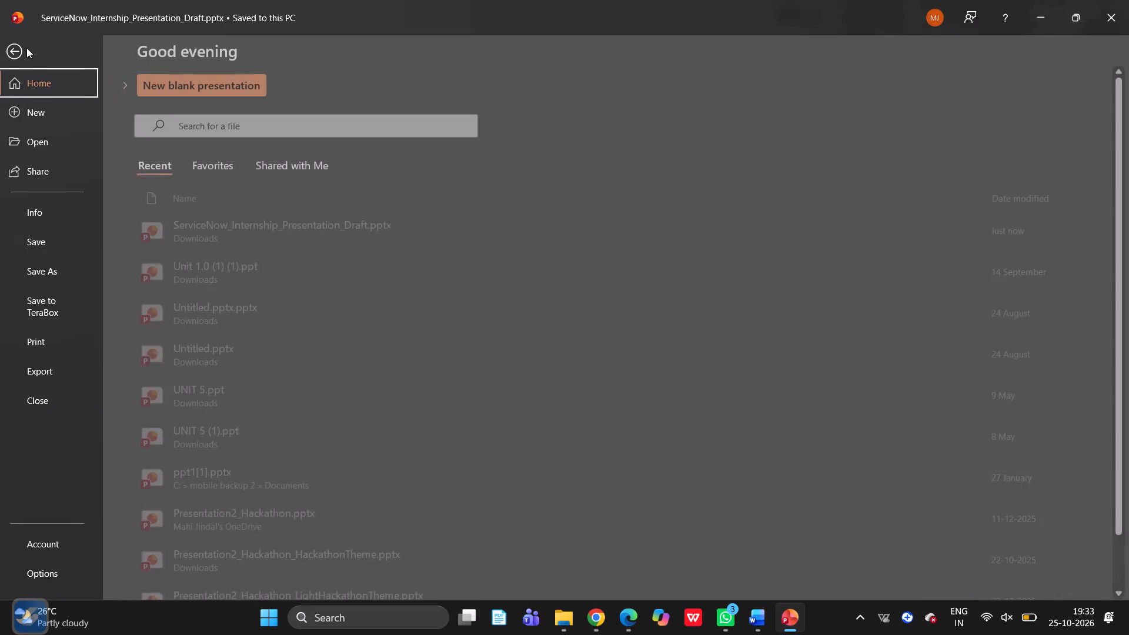
click(67, 268)
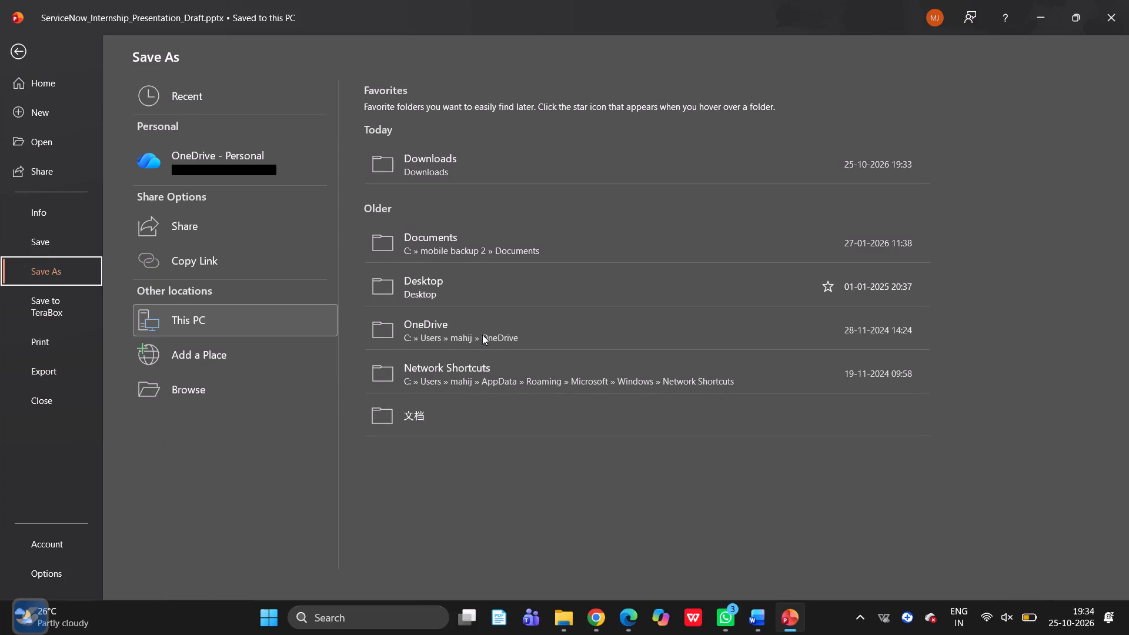
click(233, 391)
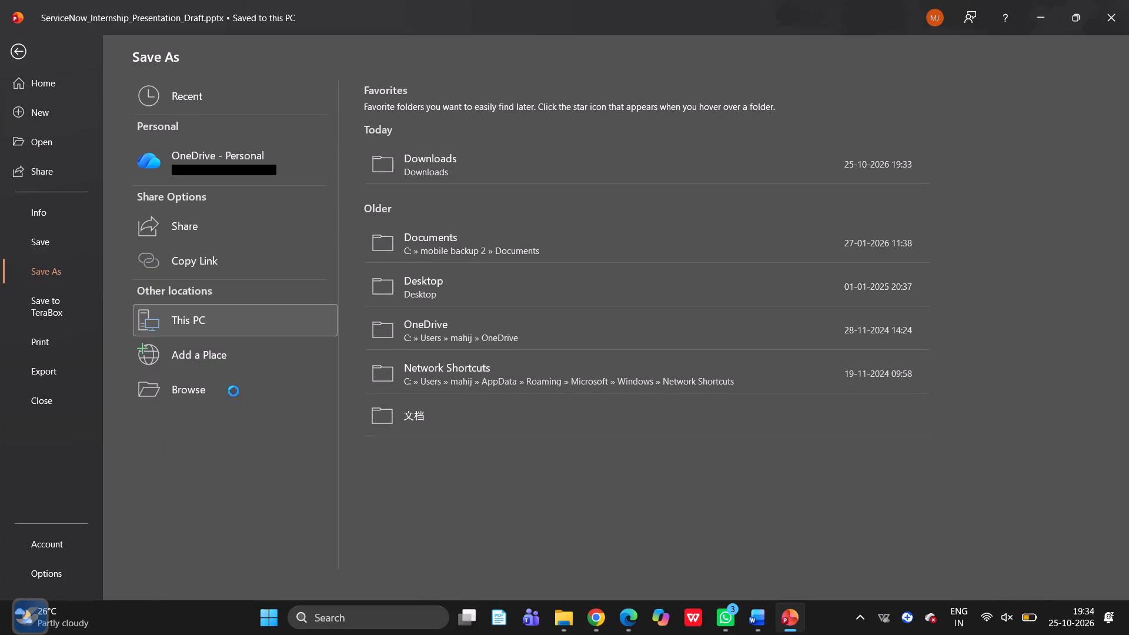
scroll(66, 205, up, 1)
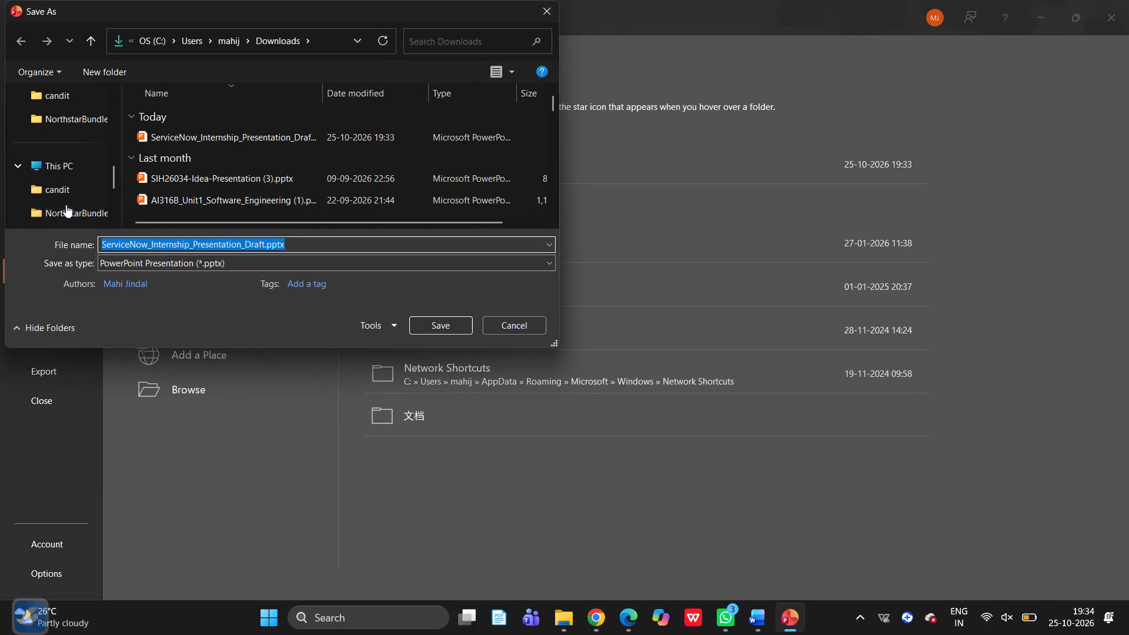
scroll(66, 205, up, 1)
double_click(71, 145)
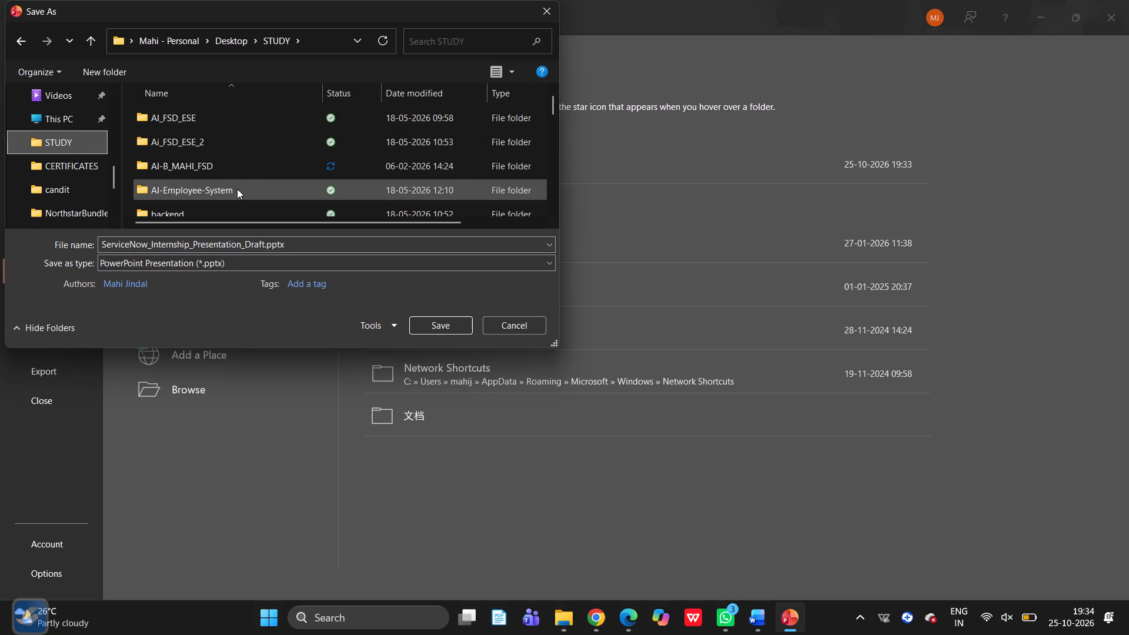
Look through the subfolders of the STUDY folder for a suitable place to save the copy.
scroll(237, 189, down, 4)
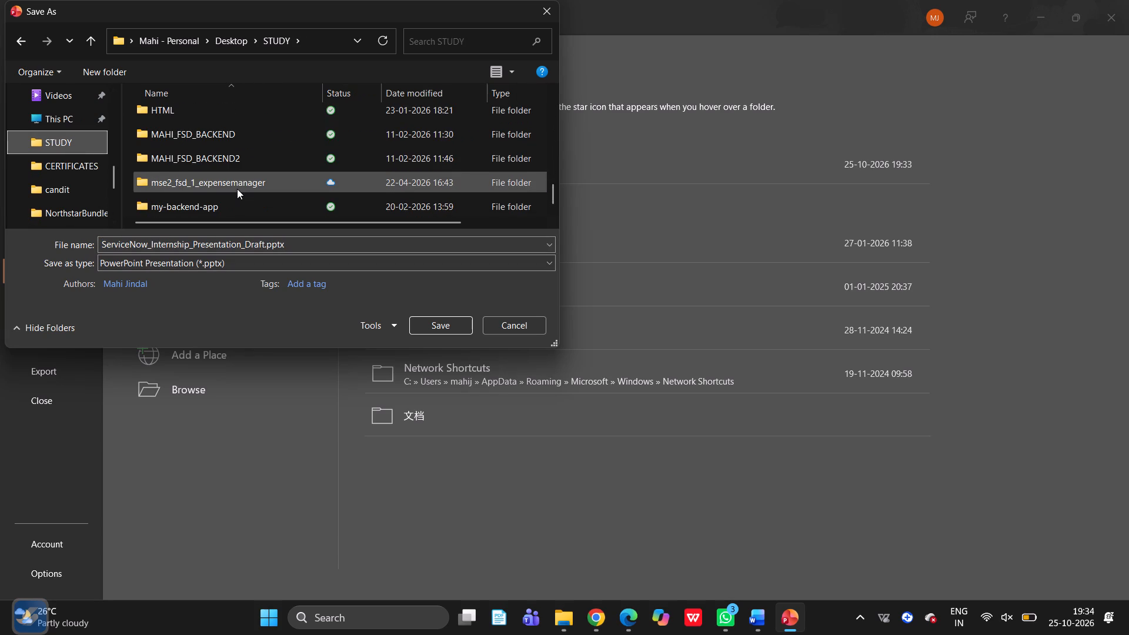
scroll(237, 189, down, 3)
scroll(237, 189, up, 1)
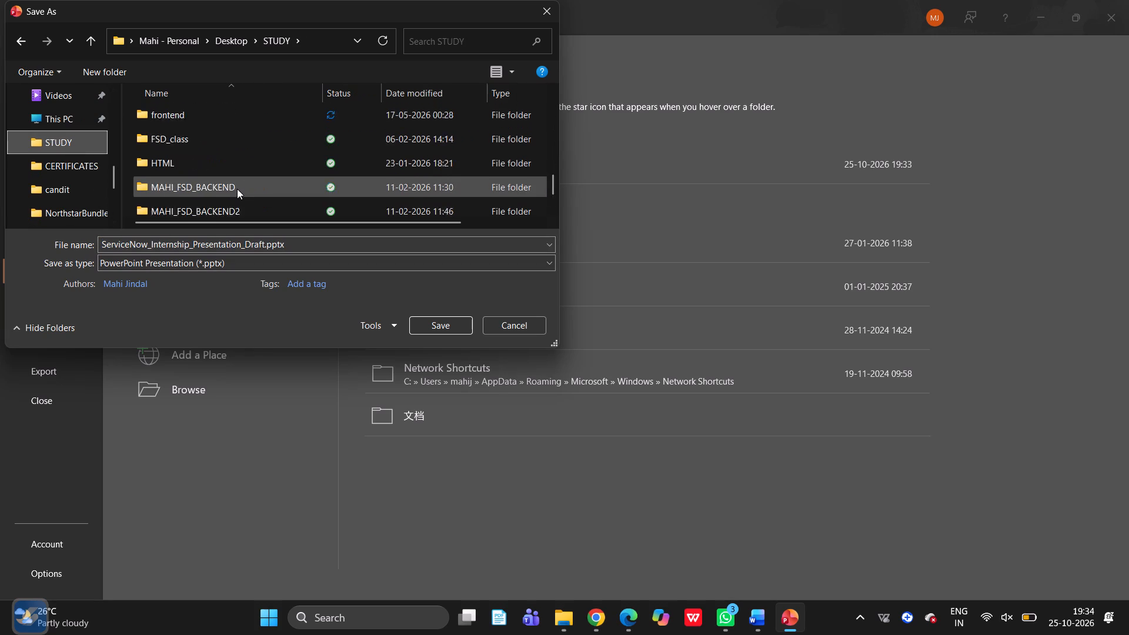
scroll(237, 189, up, 5)
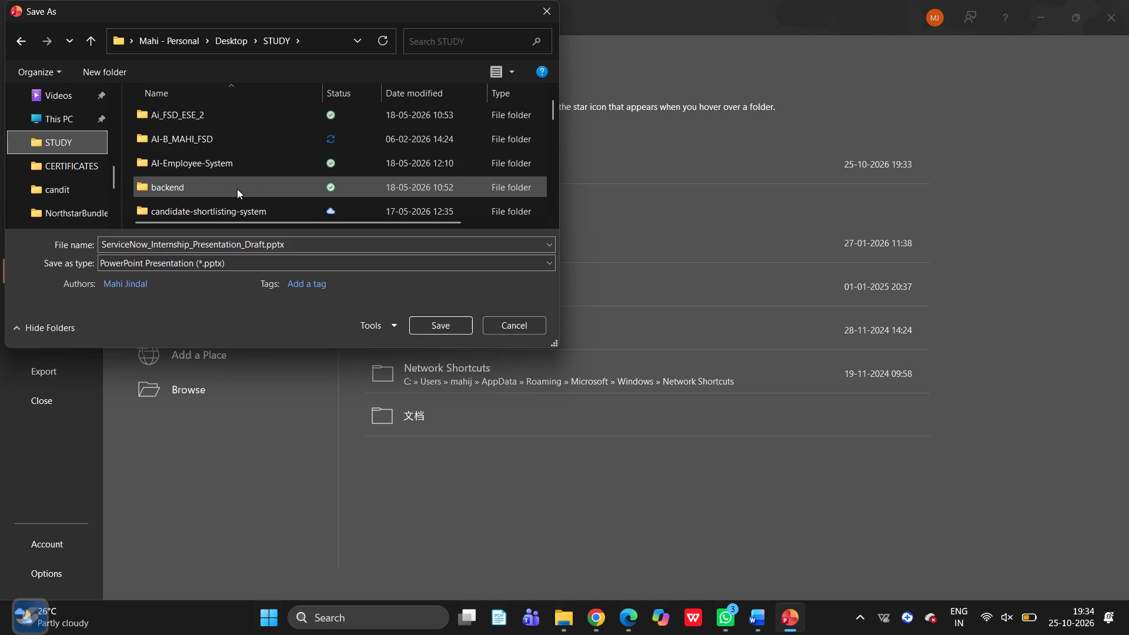
scroll(293, 166, down, 2)
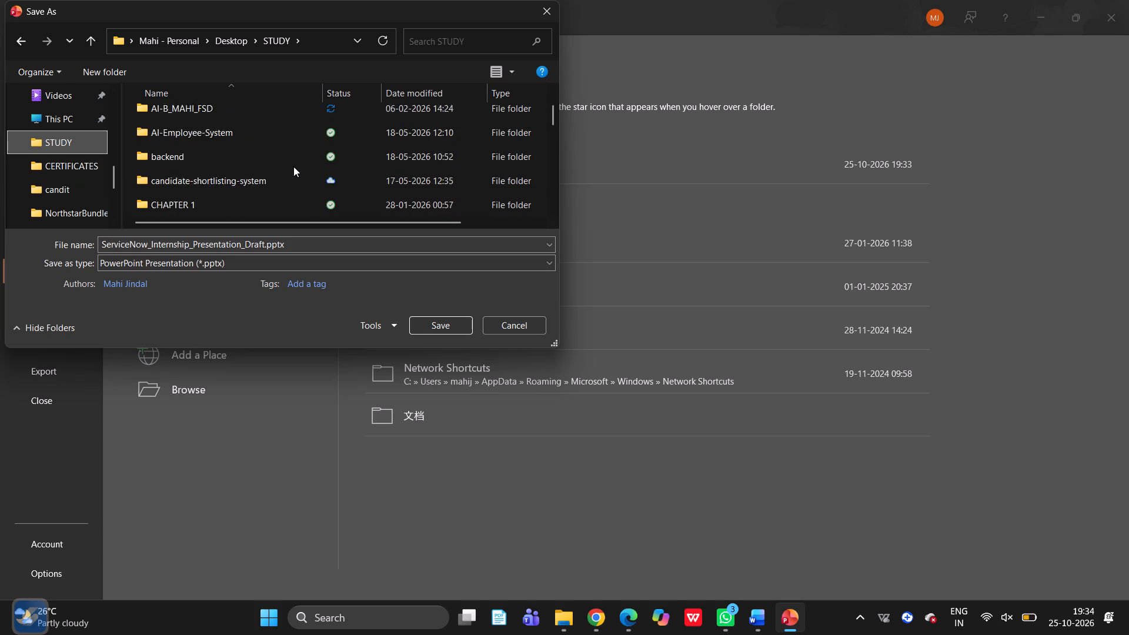
scroll(293, 166, down, 12)
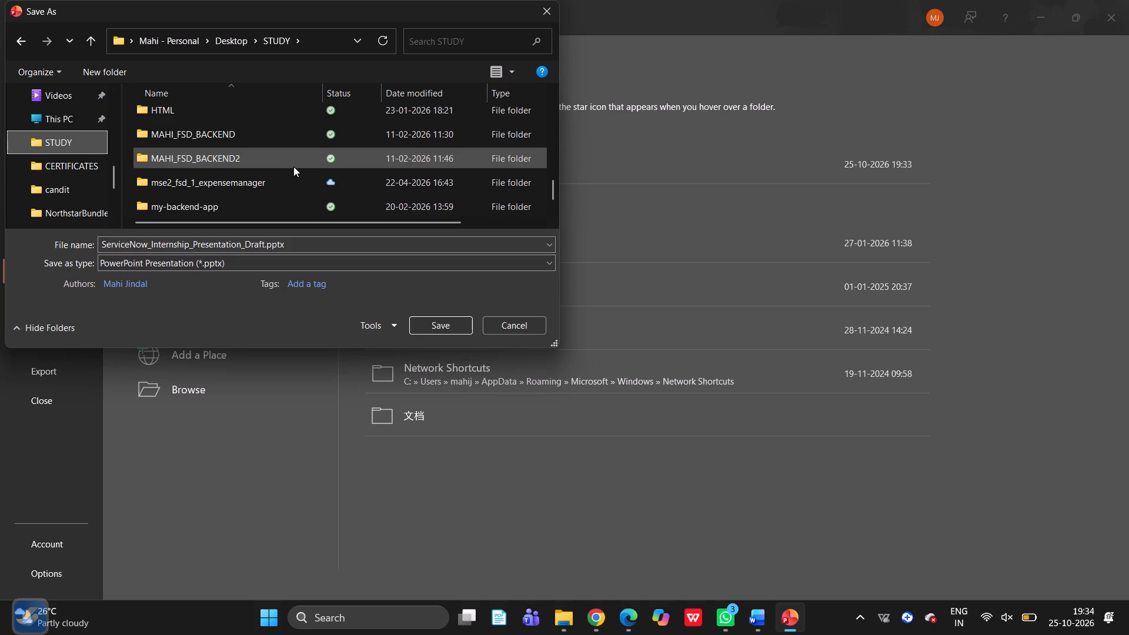
scroll(293, 166, down, 1)
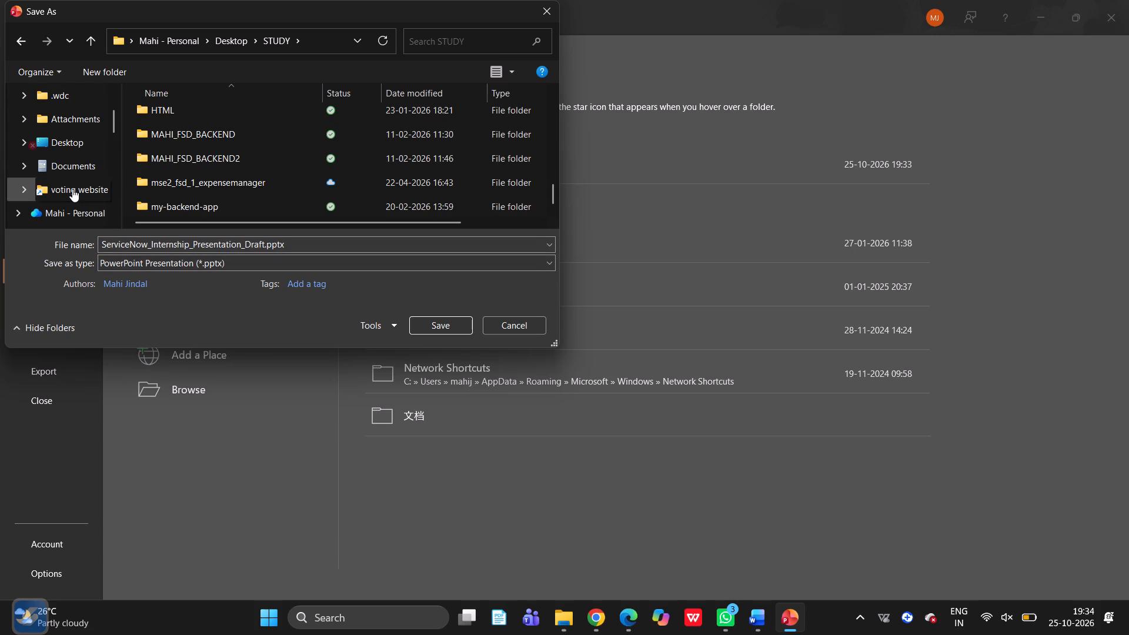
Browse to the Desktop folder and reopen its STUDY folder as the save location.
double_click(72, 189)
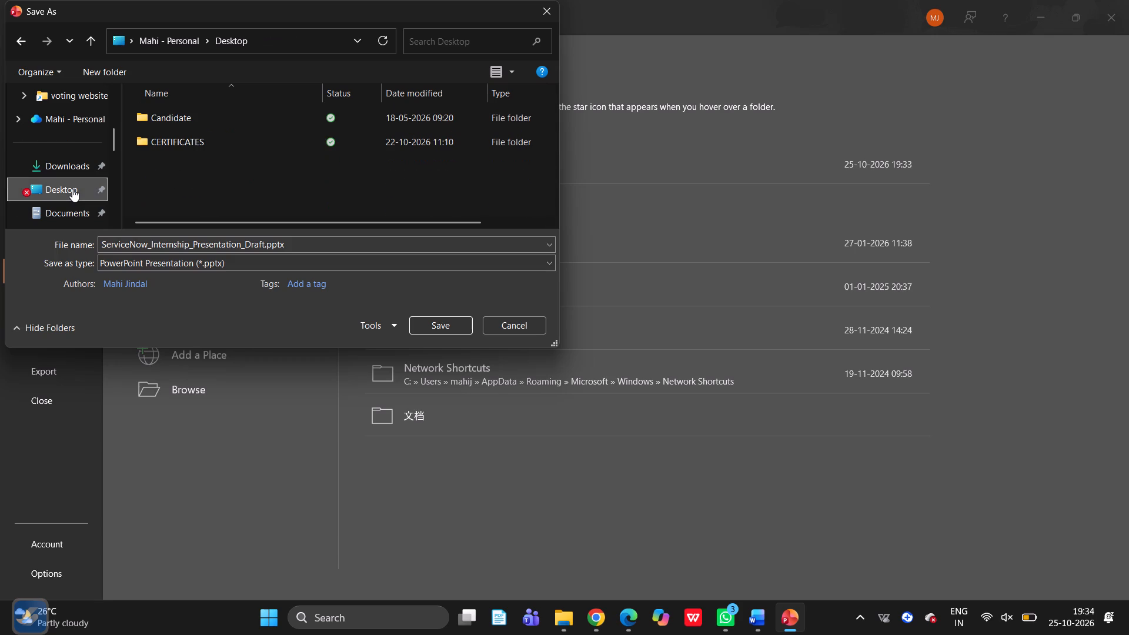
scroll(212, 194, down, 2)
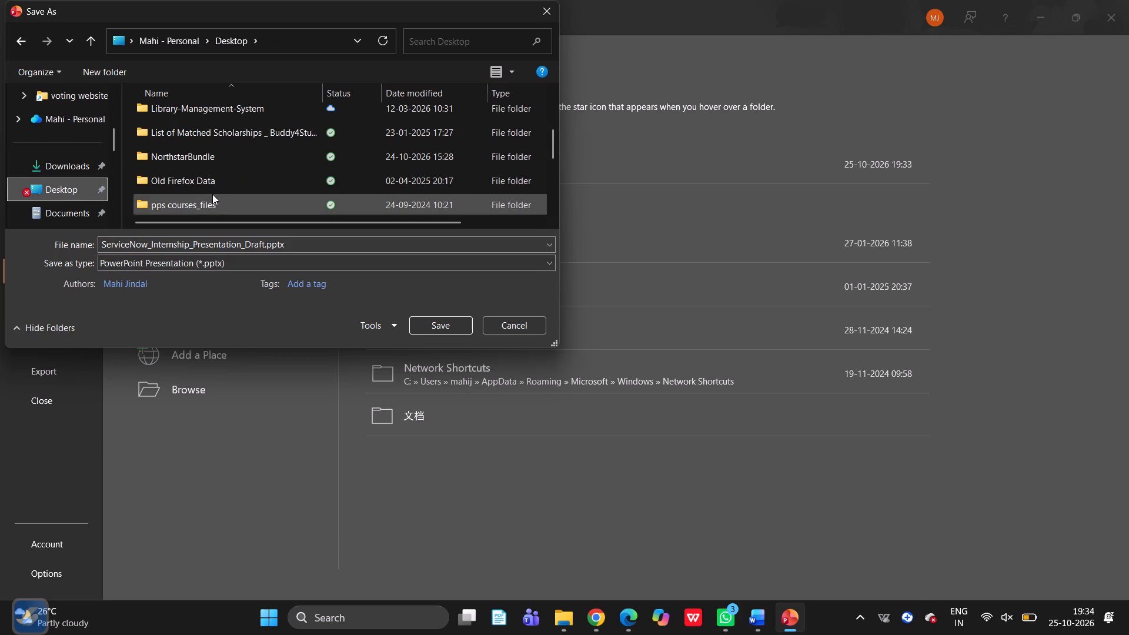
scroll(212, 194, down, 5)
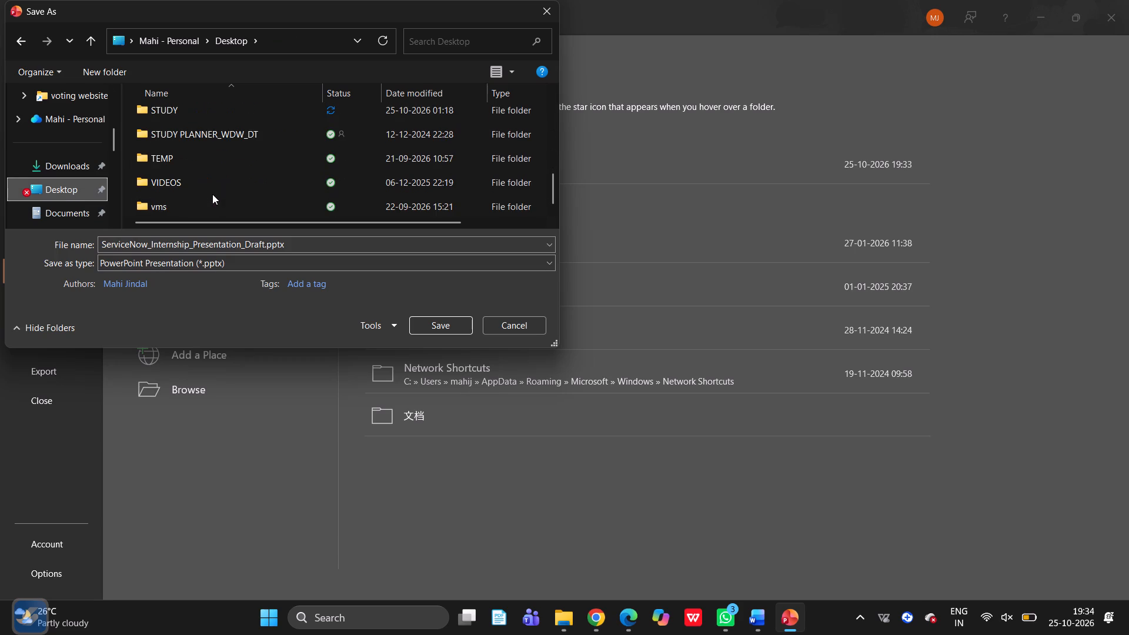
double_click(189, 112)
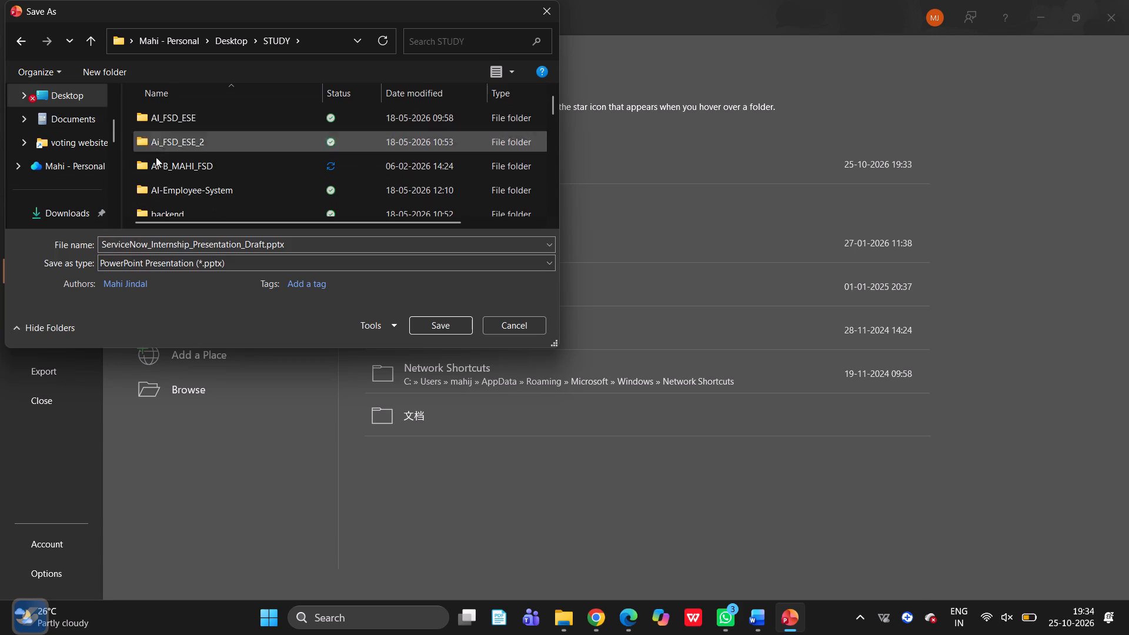
Name the presentation copy Mahi_Summer-Internship_ppt, keeping the PowerPoint Presentation (*.pptx) file type.
click(294, 245)
key(BackSpace)
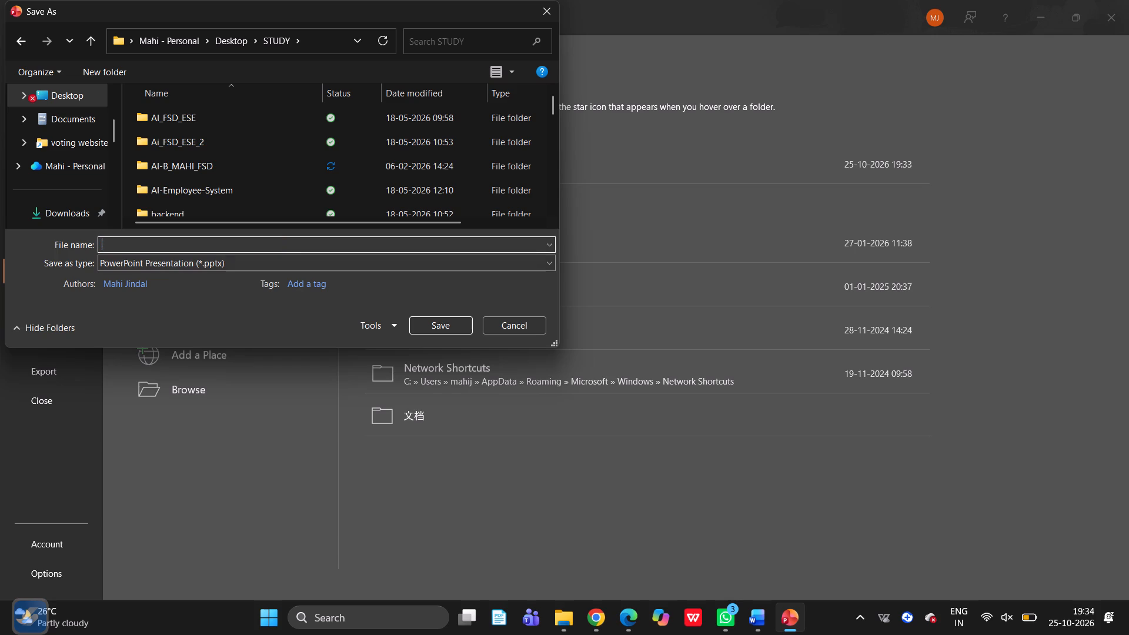
text(ahi)
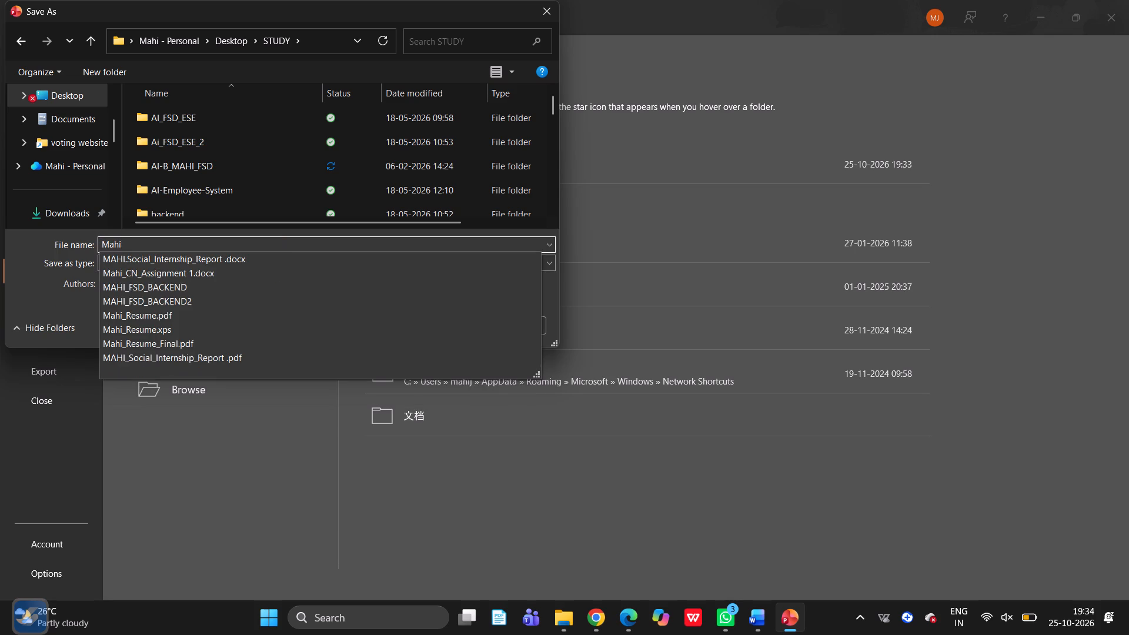
key(shift+underscore)
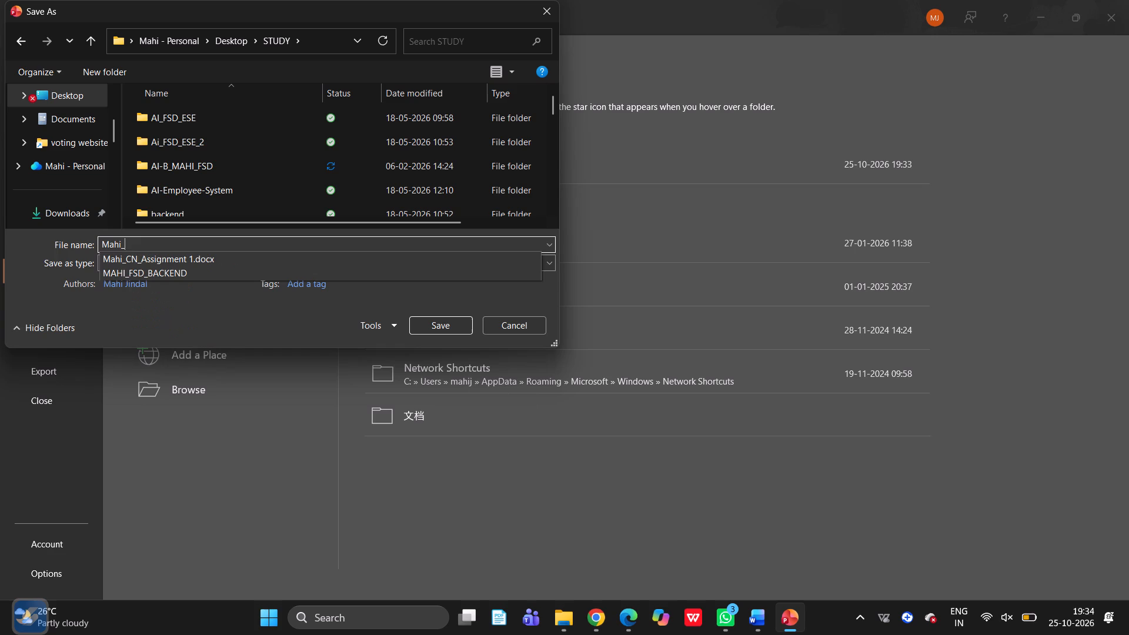
key(BackSpace)
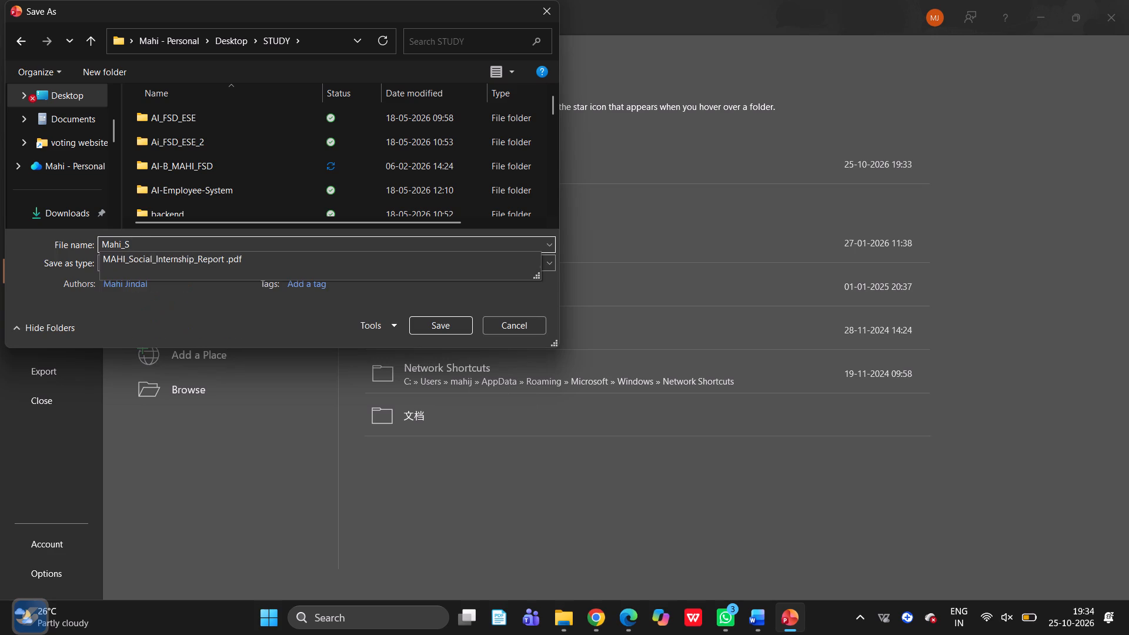
text(ummer)
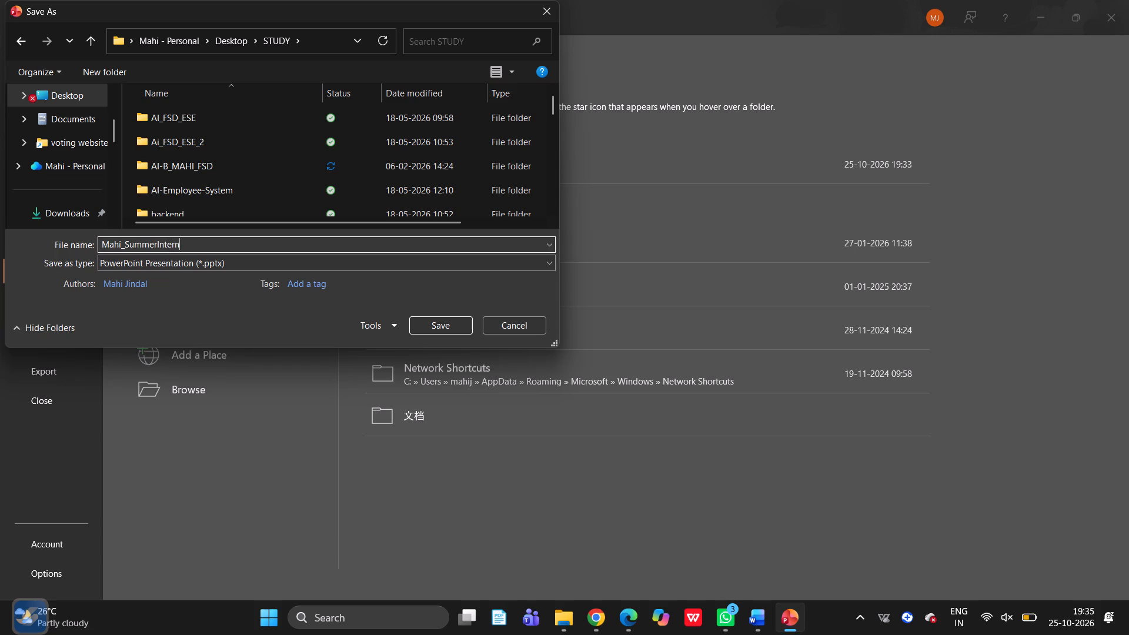
text(ship)
key(BackSpace)
key(BackSpace)
key(BackSpace)
key(BackSpace)
key(BackSpace)
key(BackSpace)
key(BackSpace)
key(BackSpace)
key(BackSpace)
key(BackSpace)
key(minus)
key(BackSpace)
key(shift+underscore)
text(presen)
key(BackSpace)
key(BackSpace)
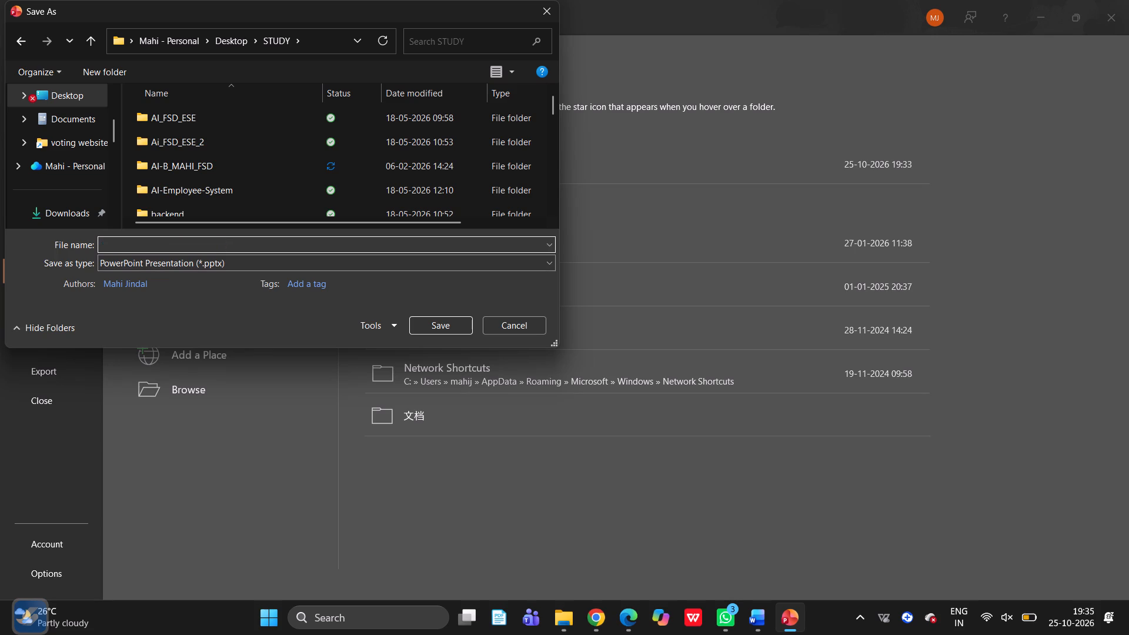
key(BackSpace)
key(BackSpace)
key(BackSpace)
key(BackSpace)
text(ppt)
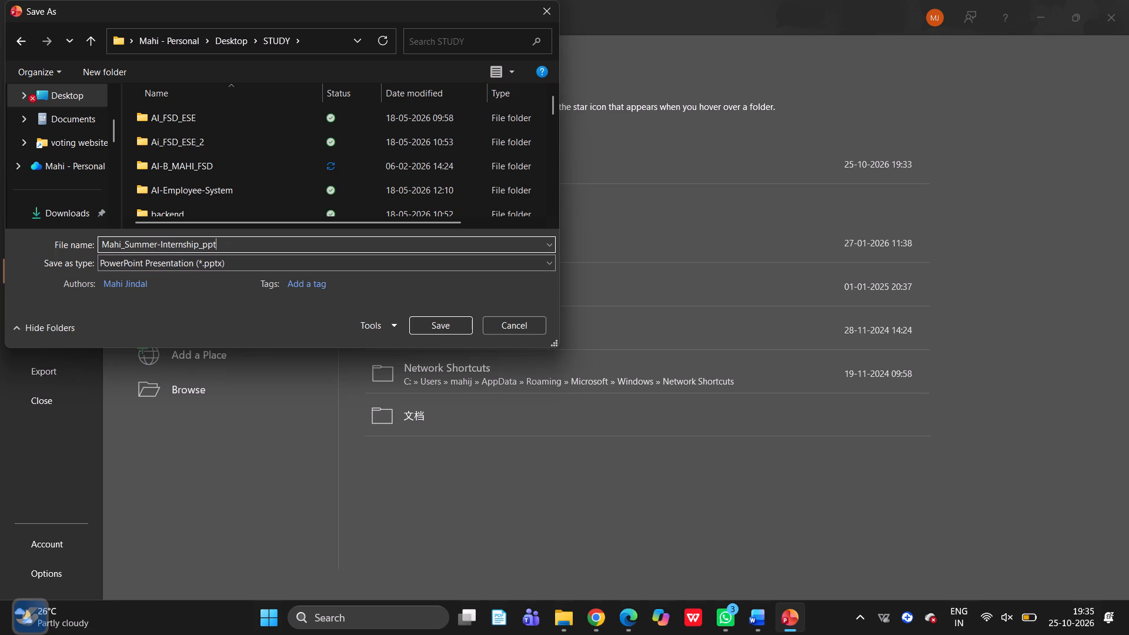